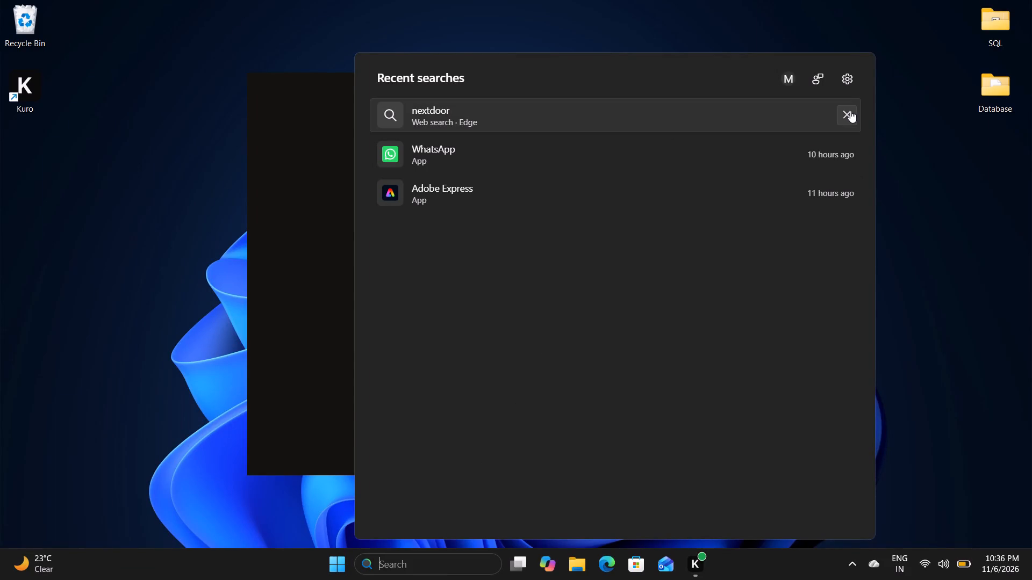
Remove the nextdoor entry from the recent searches.
left_click(850, 111)
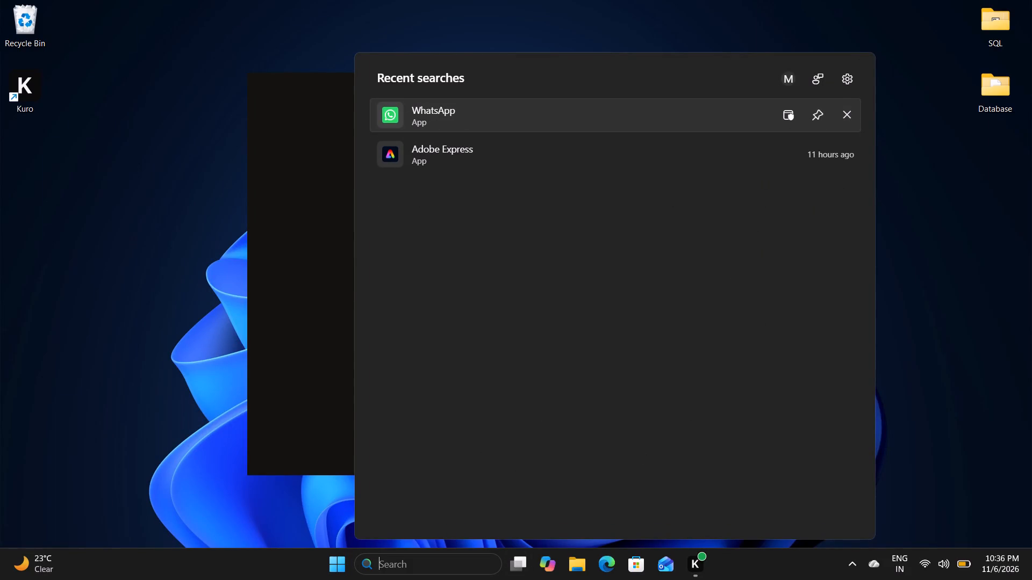
Find and launch the Canva app, then go to its home page from the open document.
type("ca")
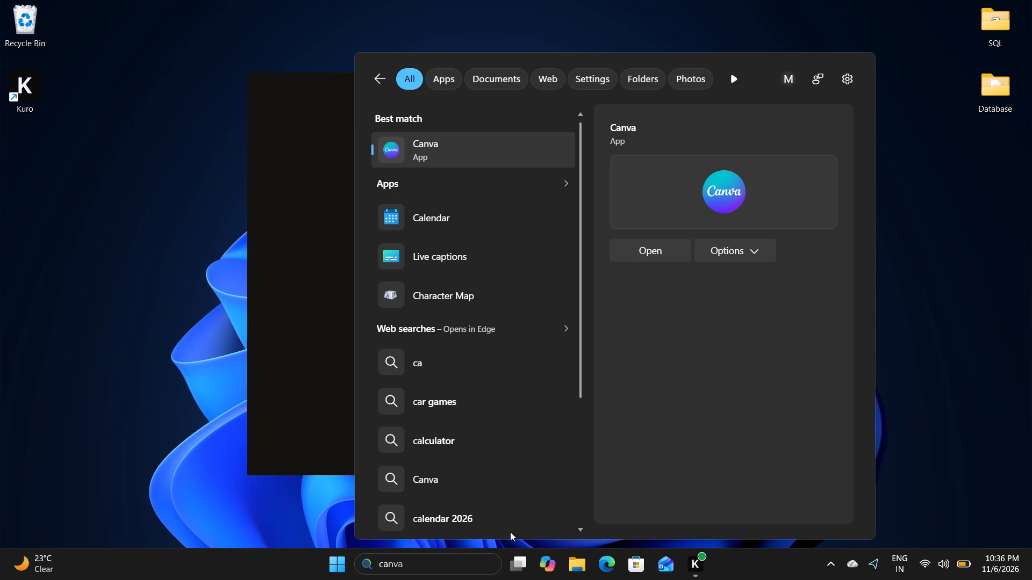
left_click(648, 255)
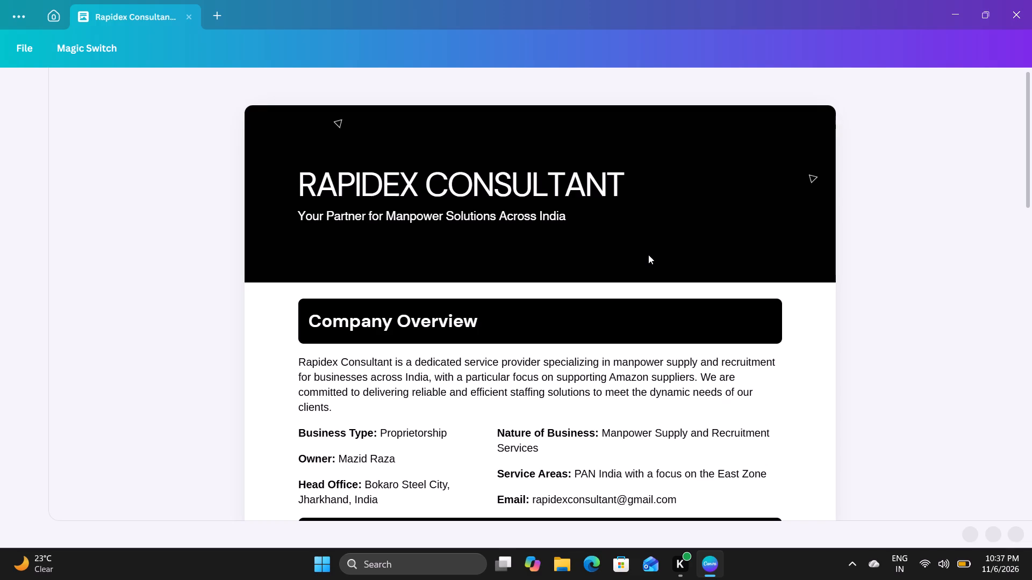
left_click(57, 14)
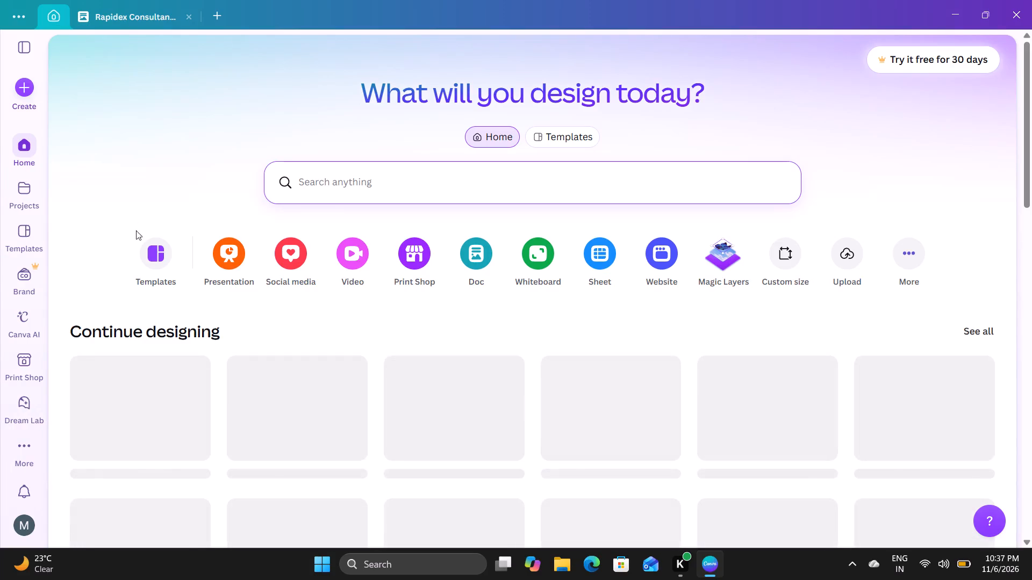
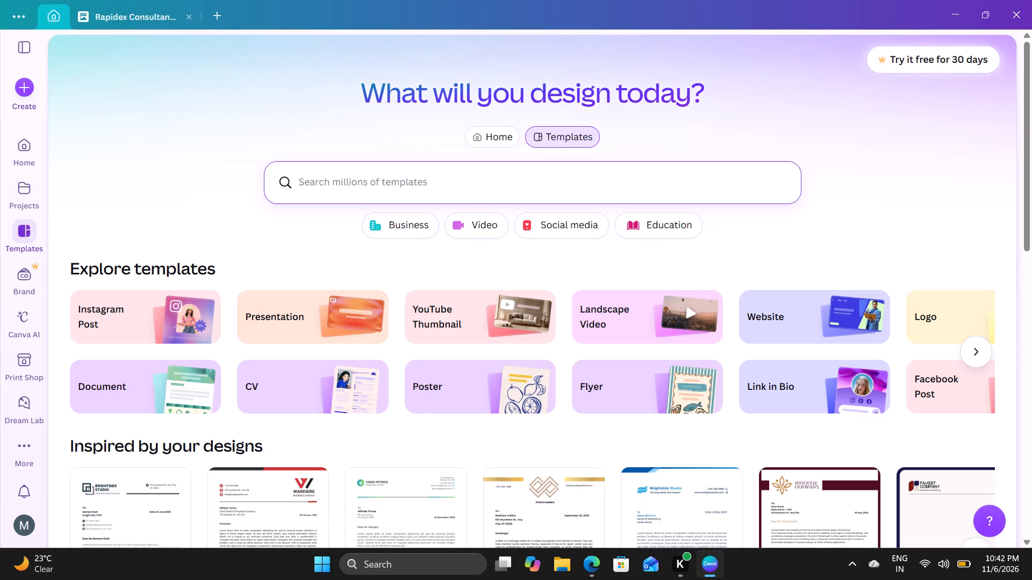
scroll(372, 272, "down", 3)
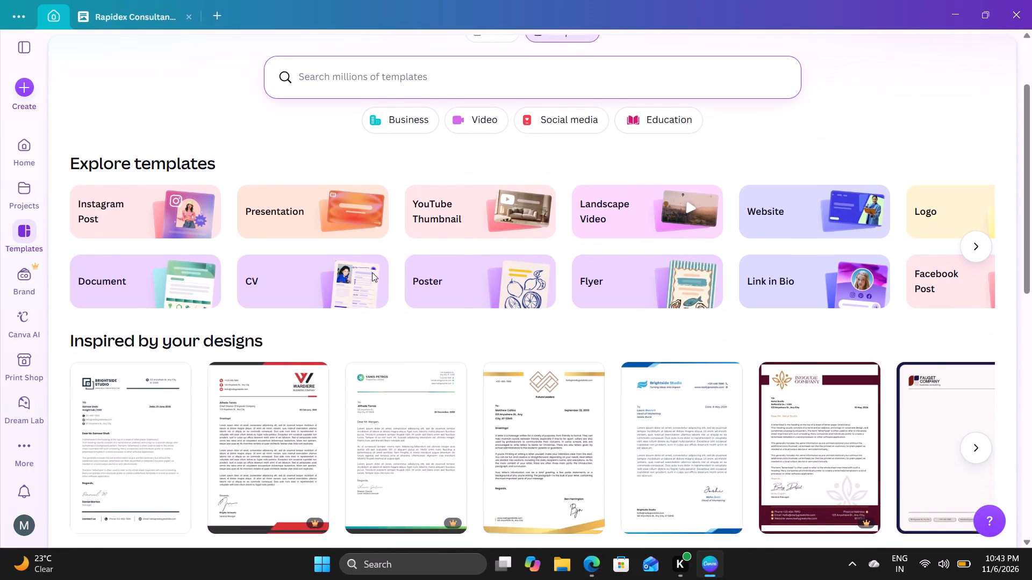
scroll(372, 272, "down", 1)
scroll(372, 272, "up", 2)
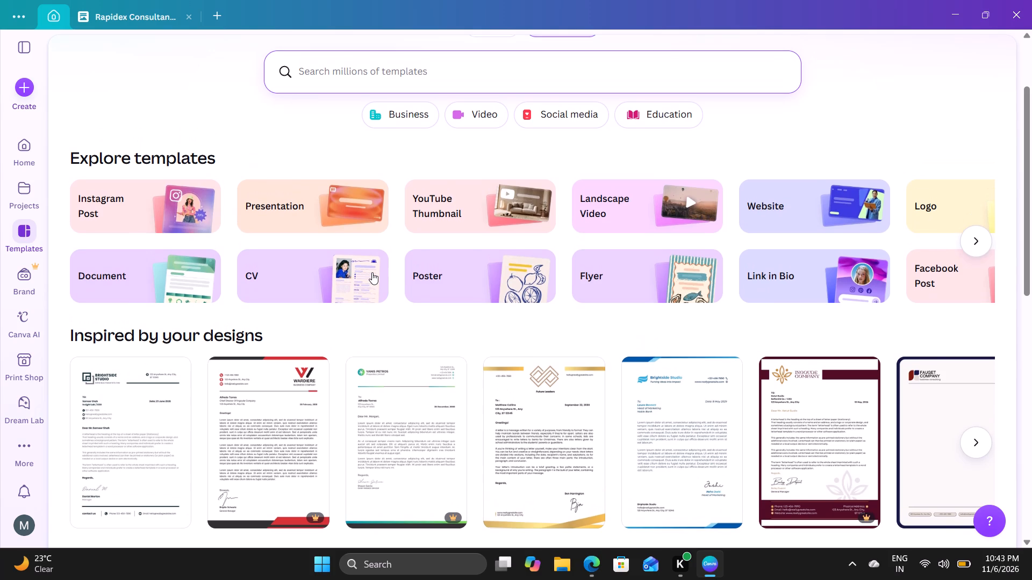
scroll(372, 272, "up", 1)
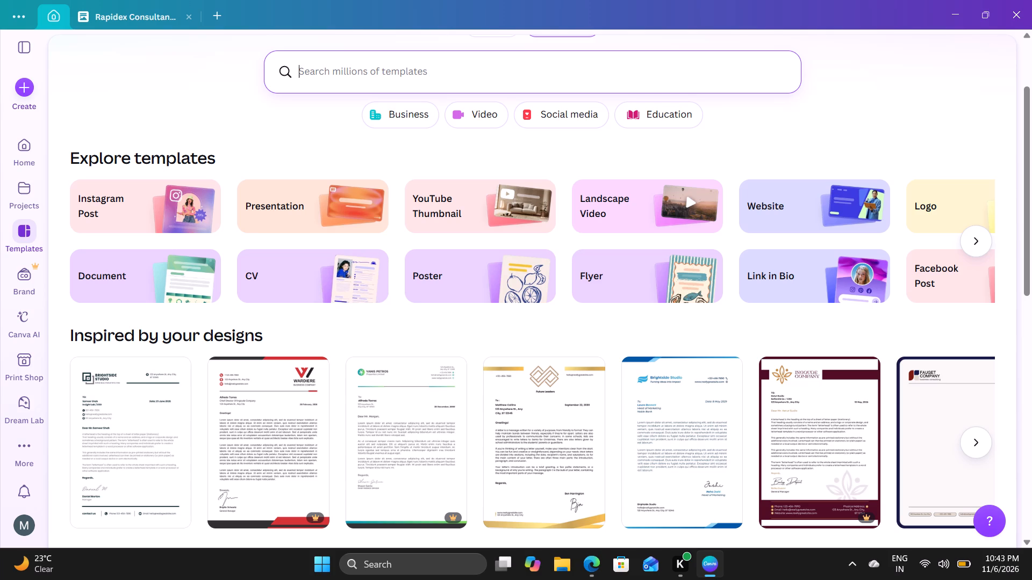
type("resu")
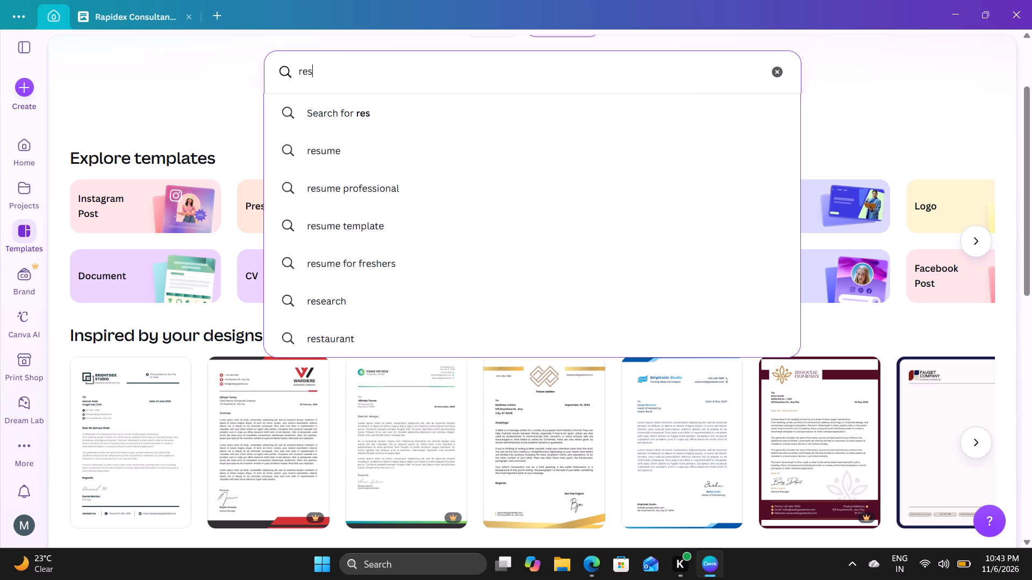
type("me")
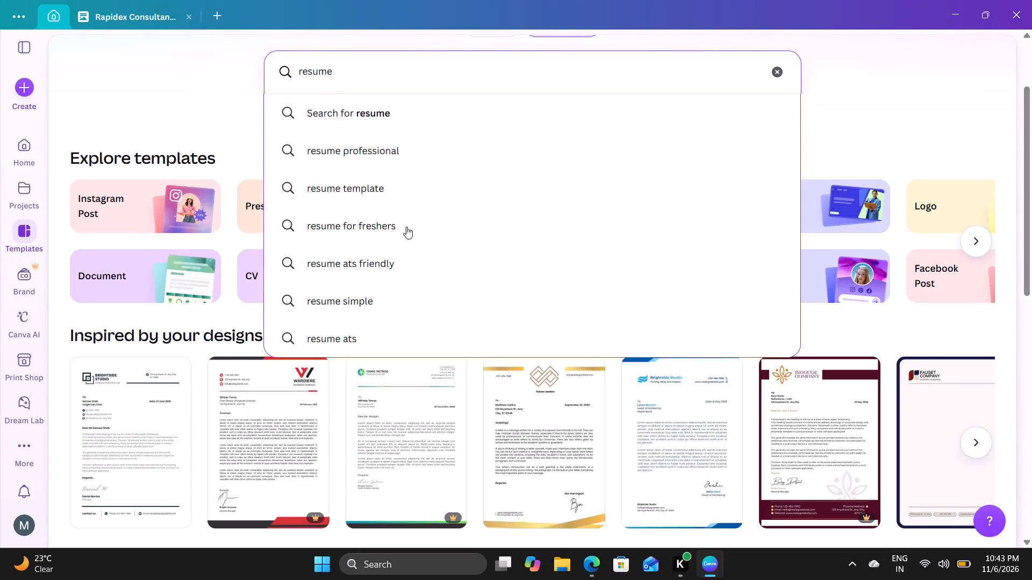
left_click(381, 100)
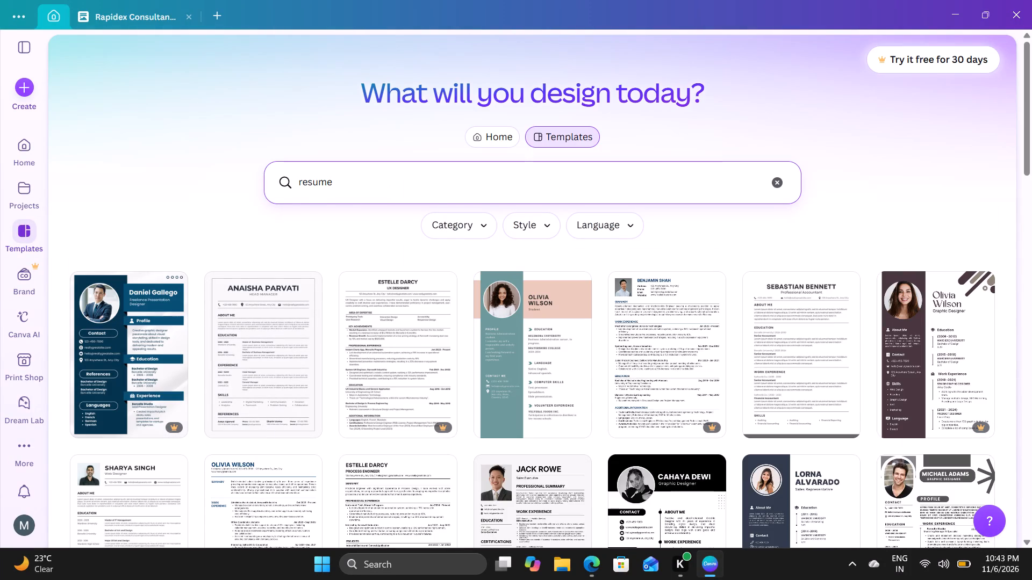
Look through the category options, filter the resume templates by the Professional style, and view the language choices.
left_click(485, 221)
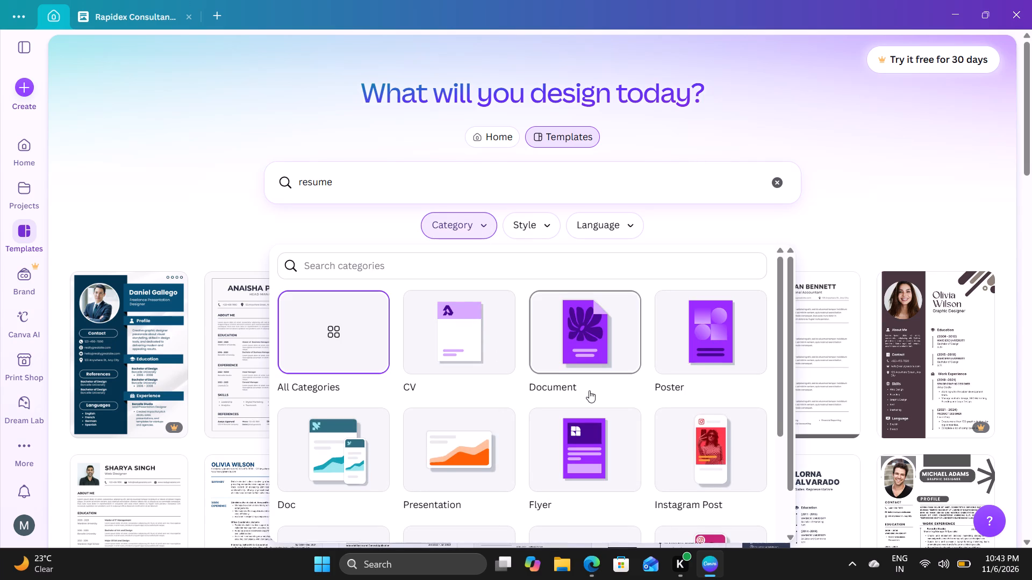
scroll(589, 390, "down", 1)
scroll(589, 390, "up", 1)
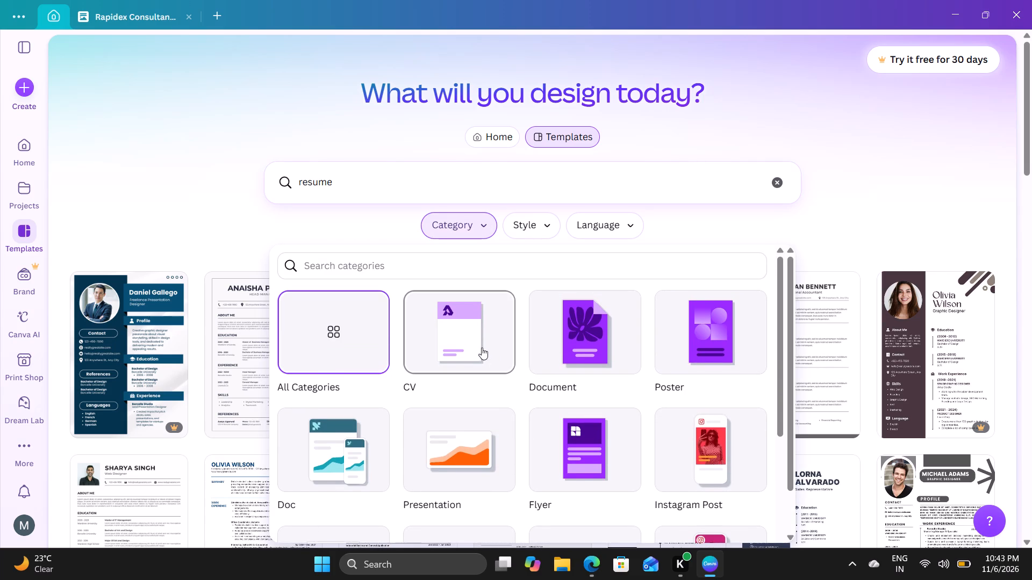
left_click(530, 222)
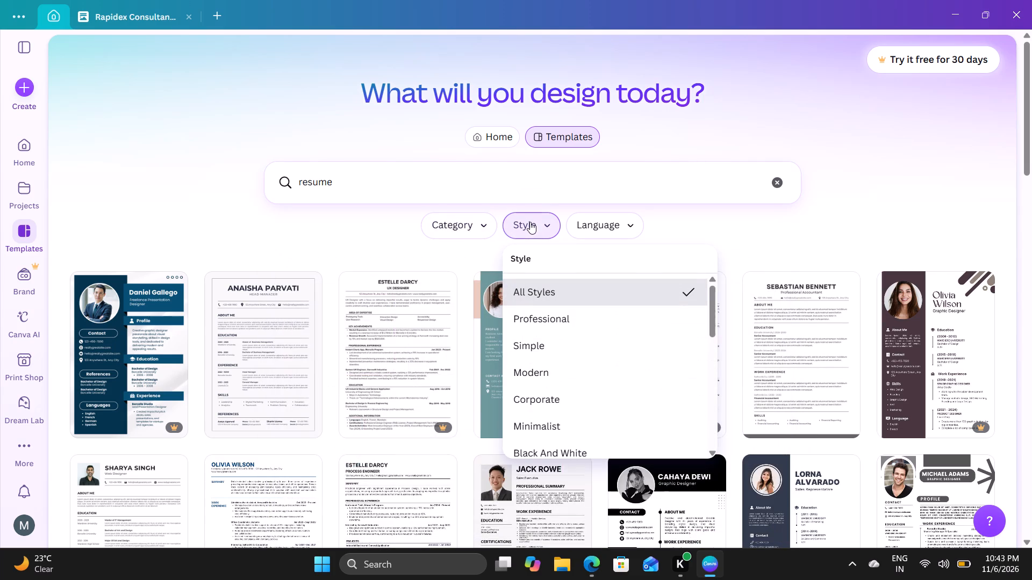
left_click(543, 330)
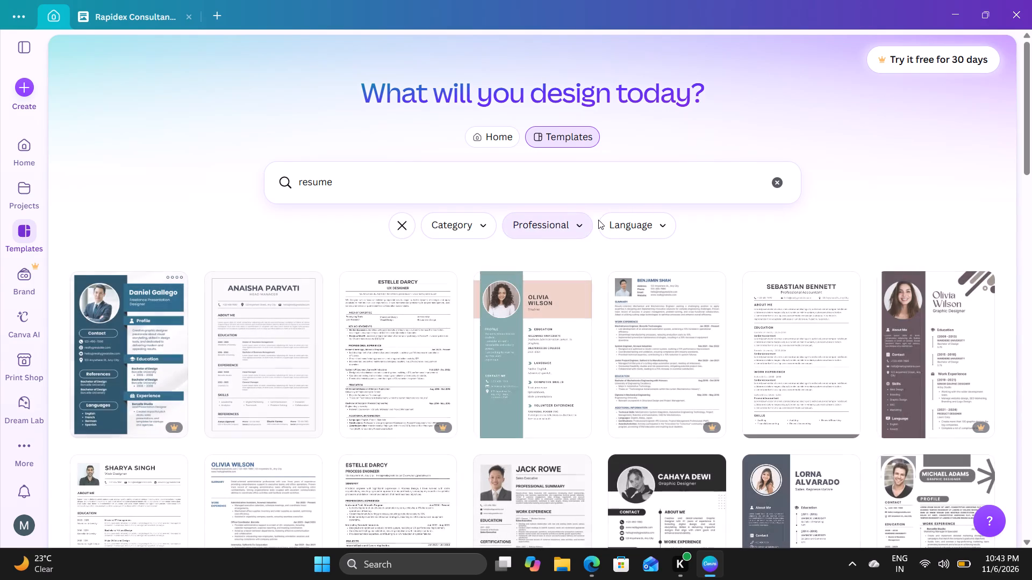
left_click(598, 220)
left_click(607, 223)
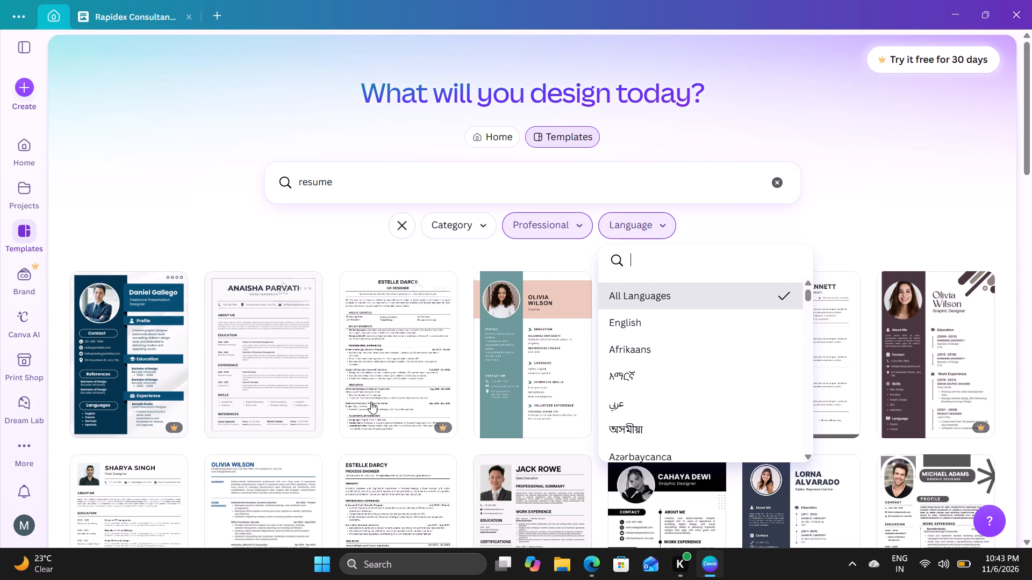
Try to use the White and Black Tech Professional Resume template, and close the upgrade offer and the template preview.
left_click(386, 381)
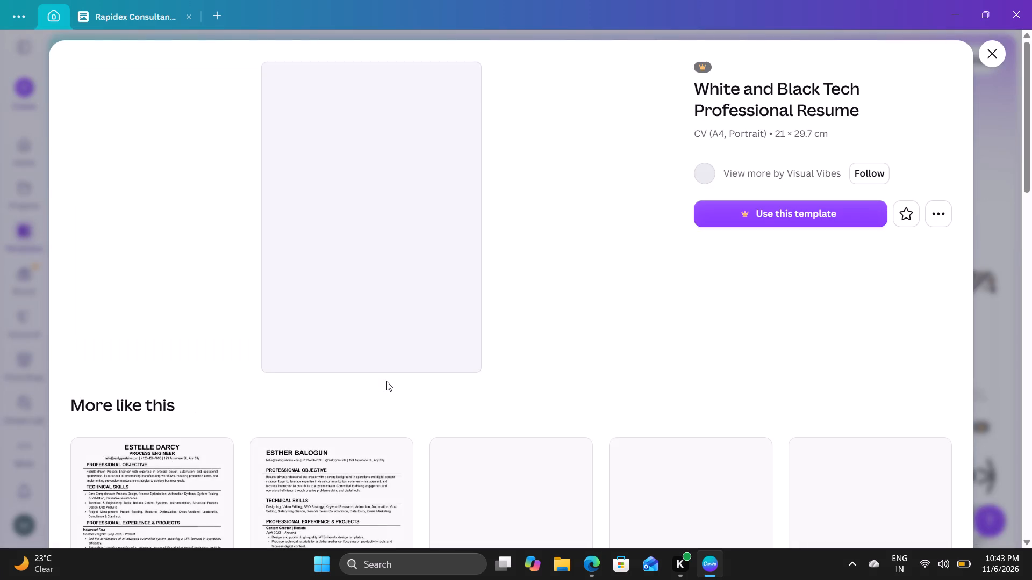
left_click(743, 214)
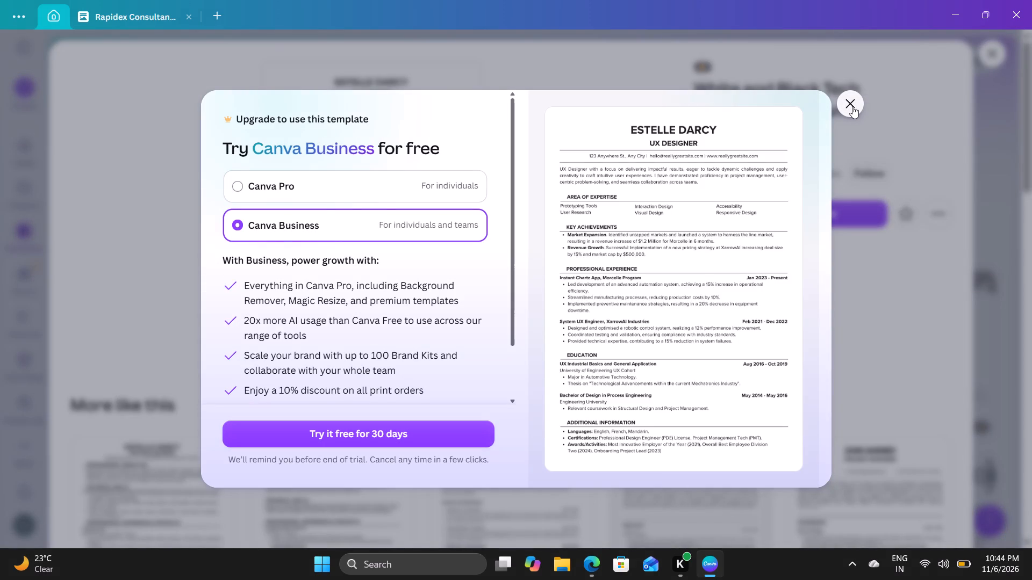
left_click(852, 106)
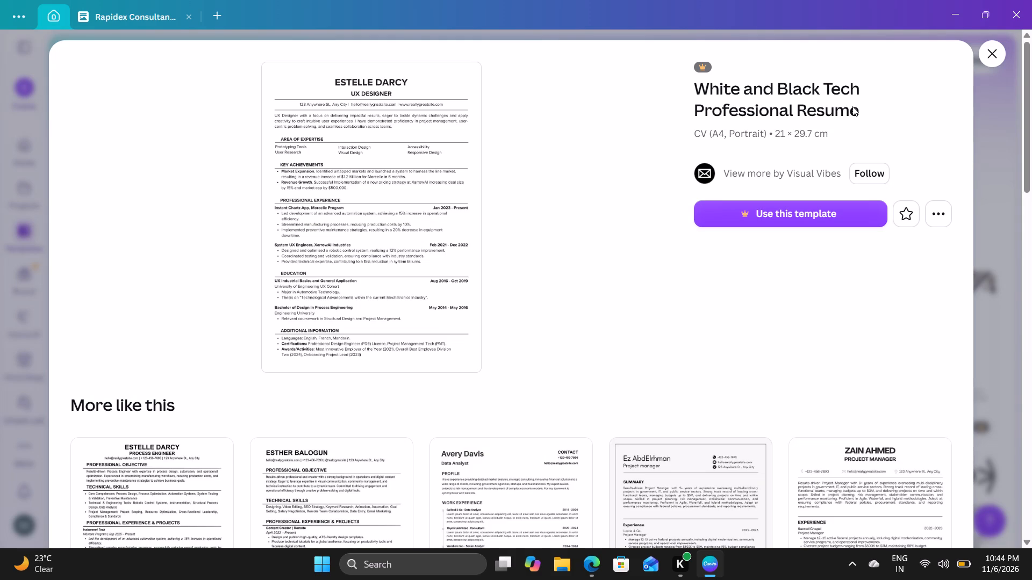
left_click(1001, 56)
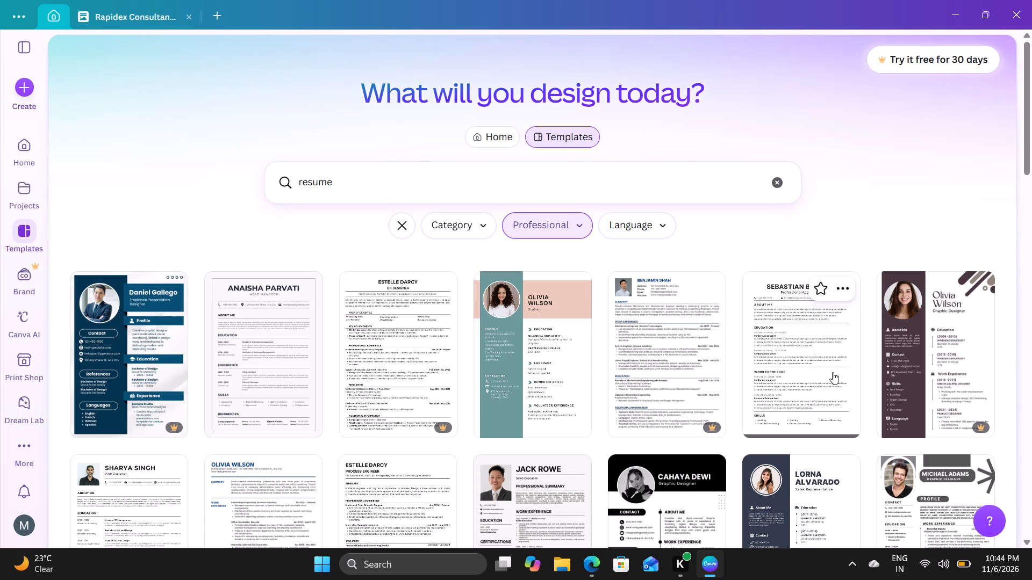
Open the Black and White Minimalist Professional Resume A4 template for customising and close the Rapidex design tab.
left_click(783, 343)
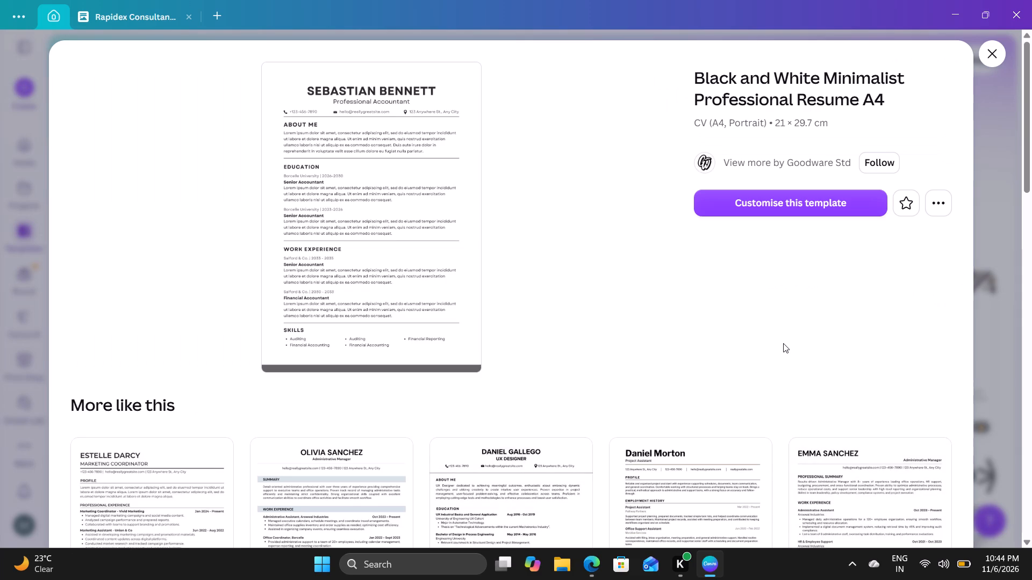
left_click(829, 214)
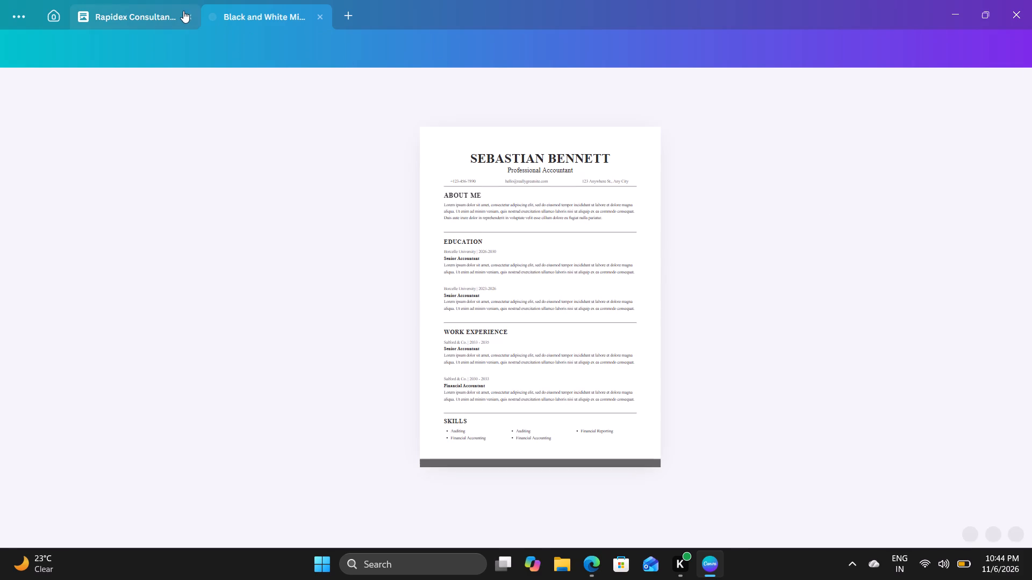
left_click(190, 15)
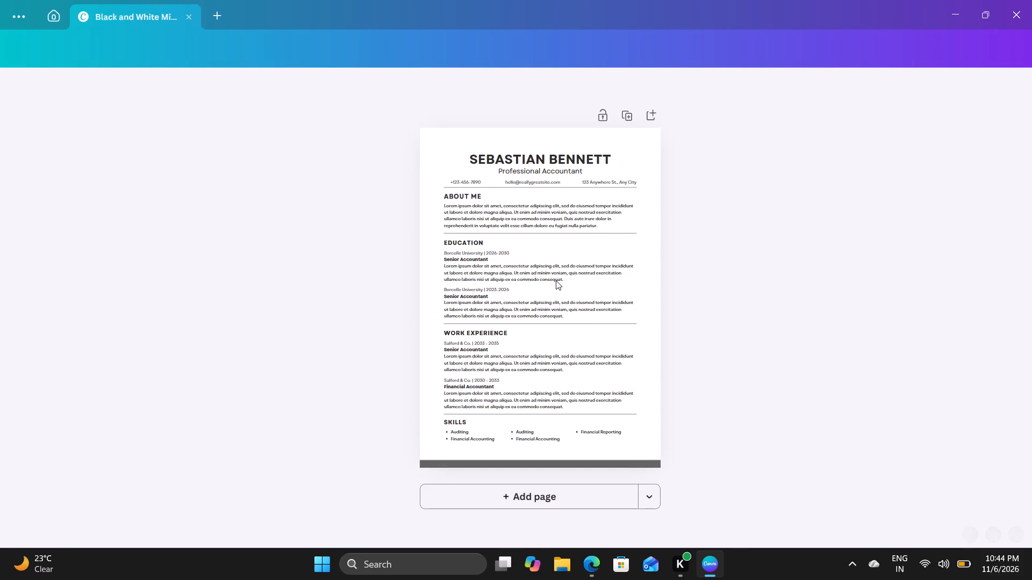
Replace the placeholder name heading of the resume with the resume owner's name in capitals.
scroll(556, 280, "up", 4)
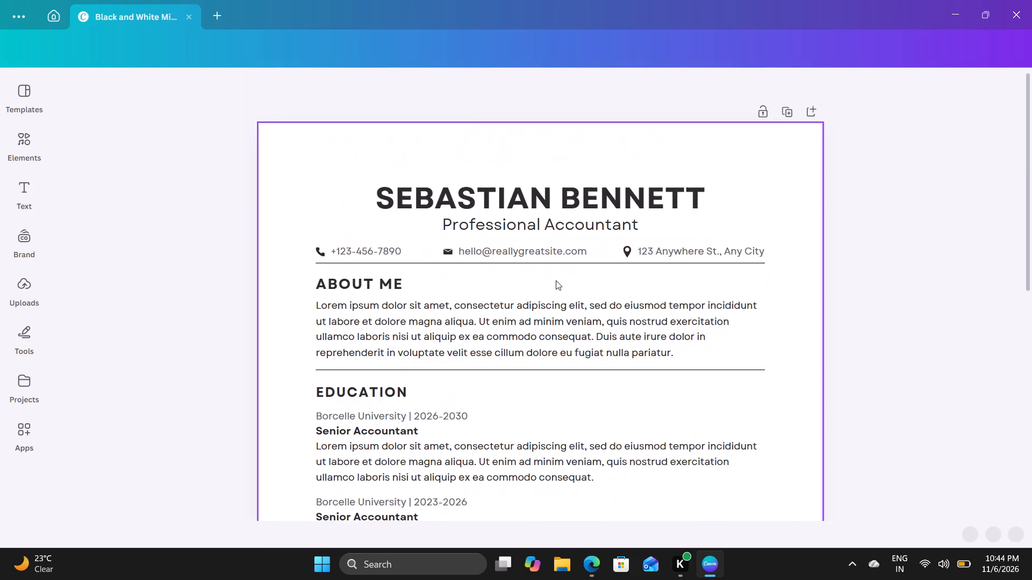
scroll(556, 280, "up", 3)
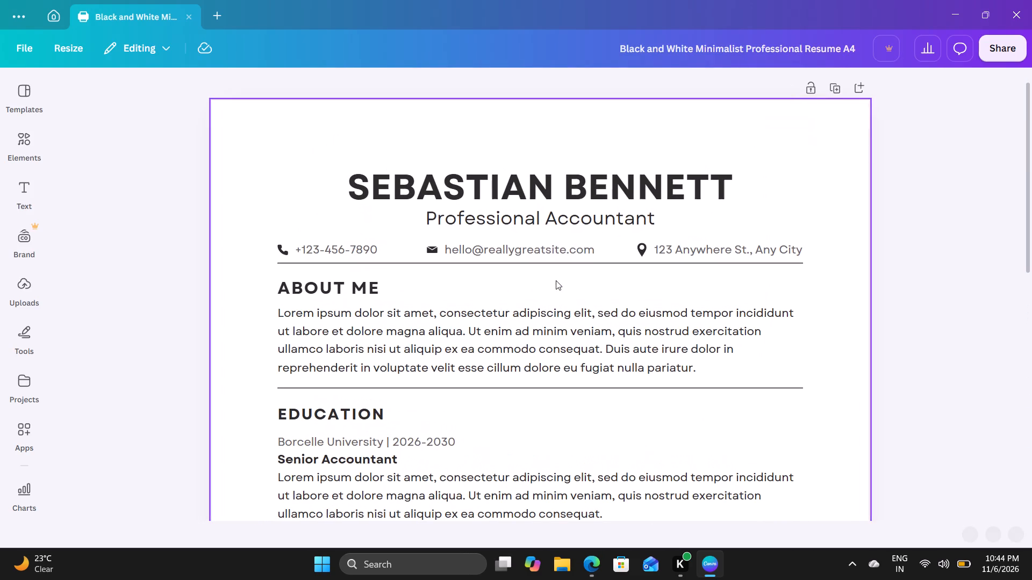
triple_click(519, 189)
left_click(519, 189)
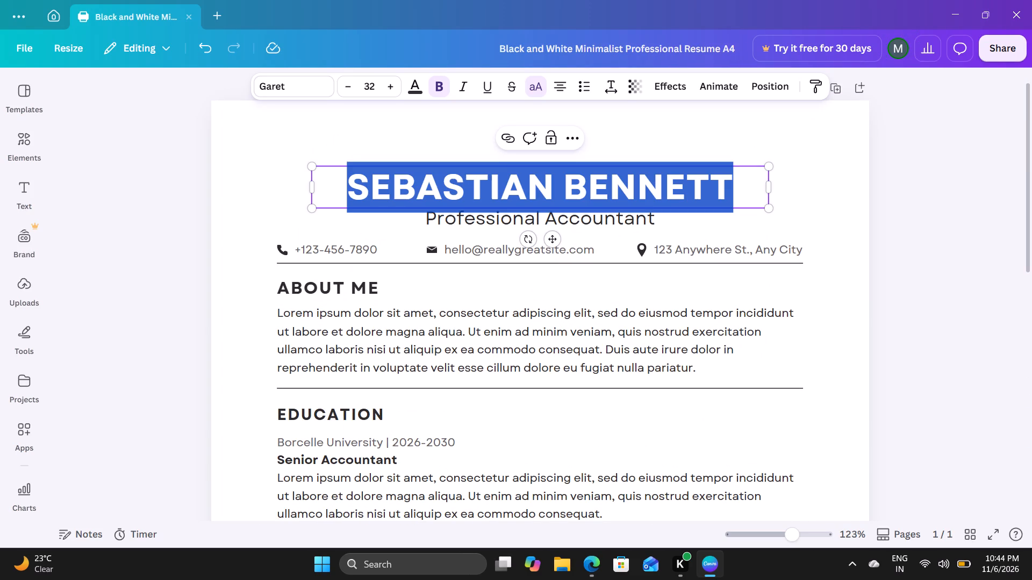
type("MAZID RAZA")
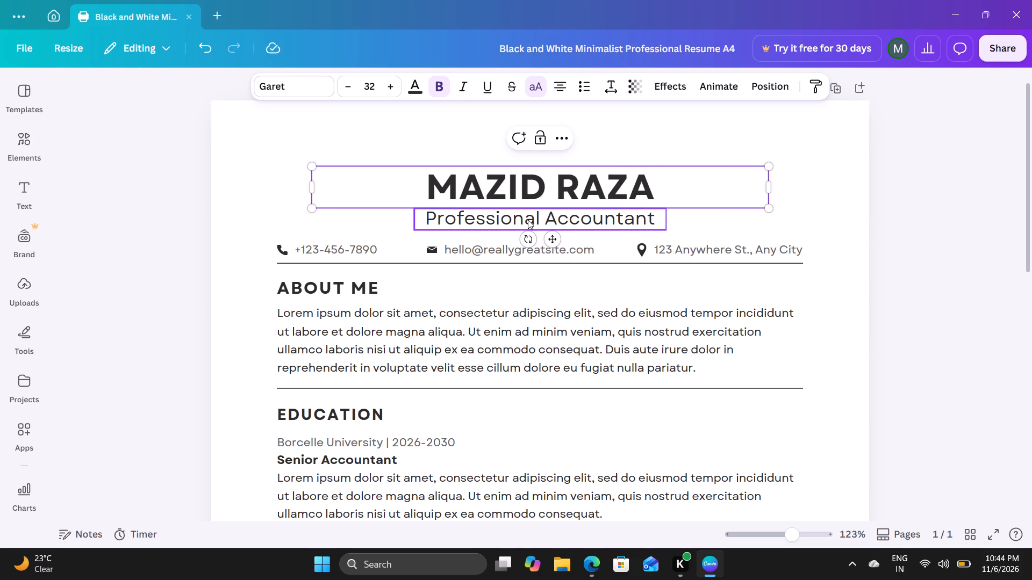
Replace the job title under the name with "Software Engineer".
triple_click(493, 227)
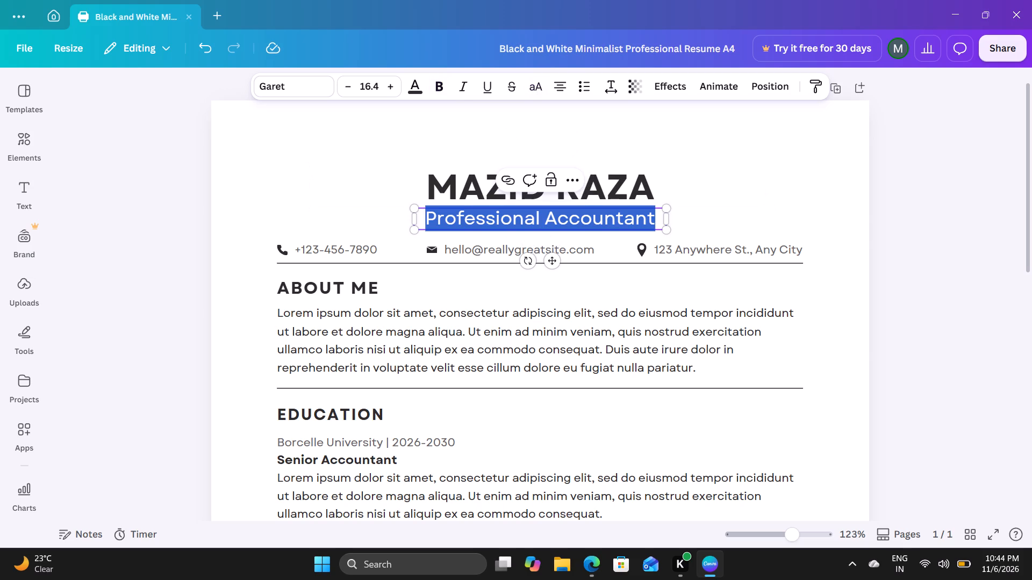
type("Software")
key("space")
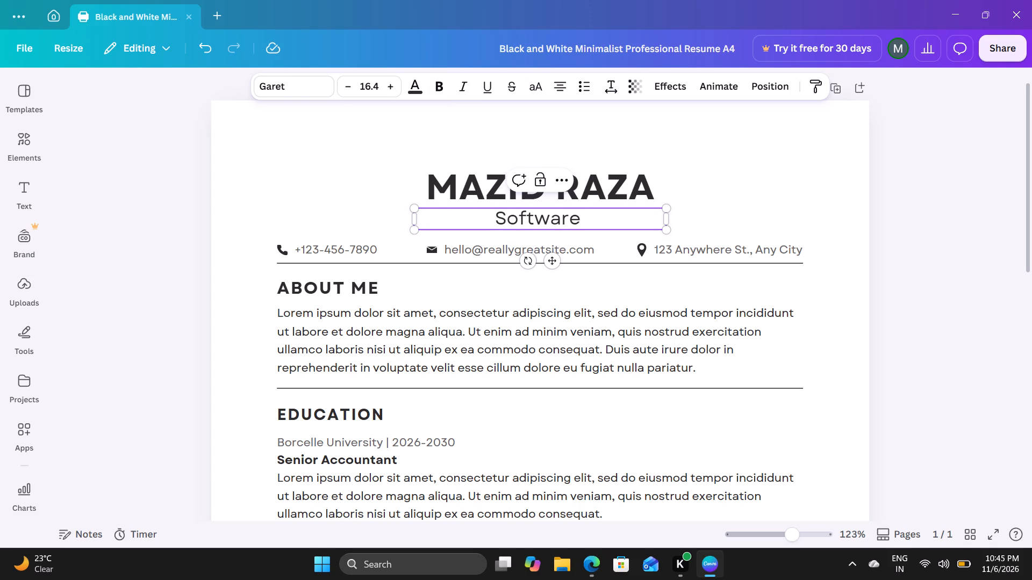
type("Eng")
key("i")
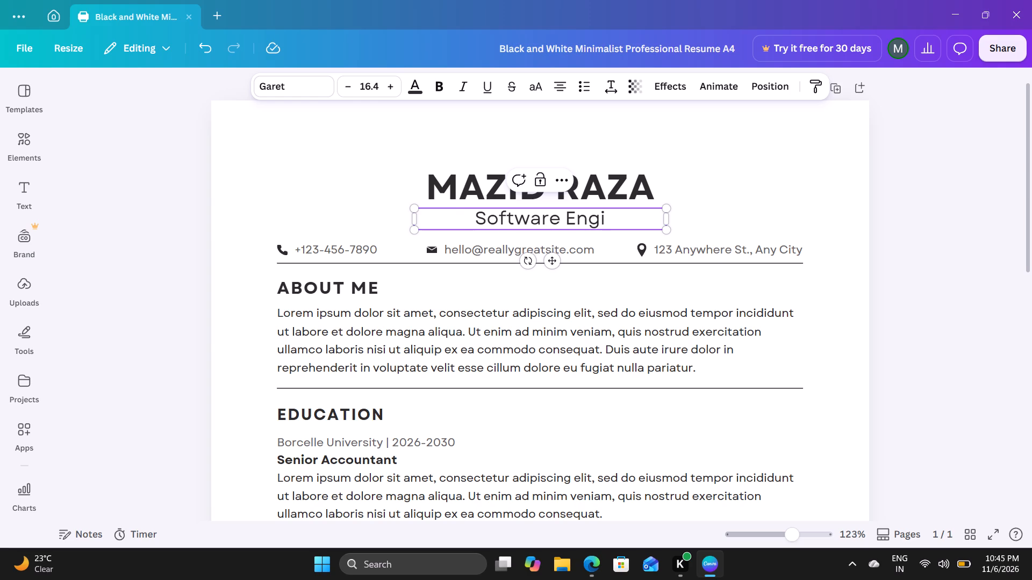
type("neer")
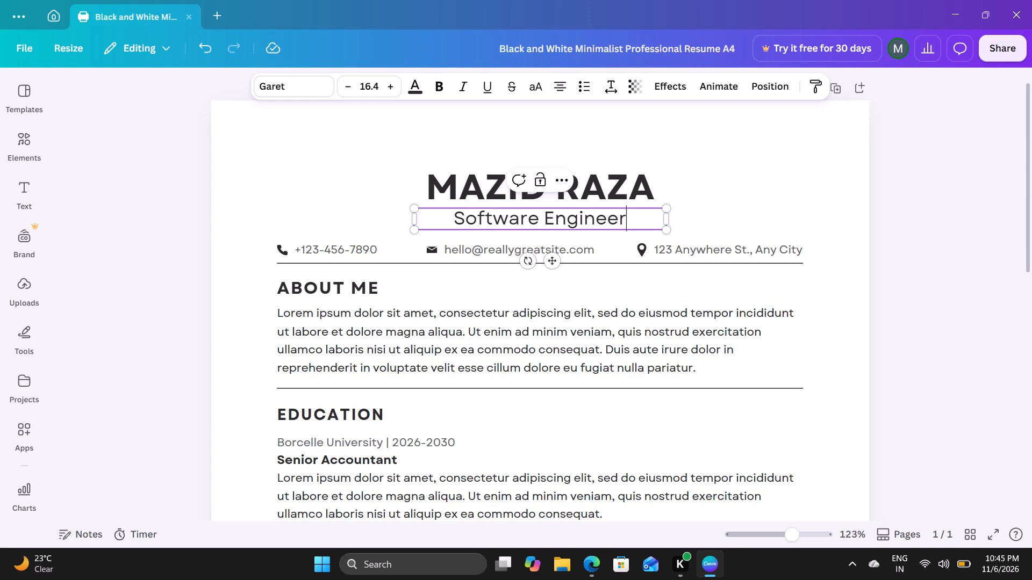
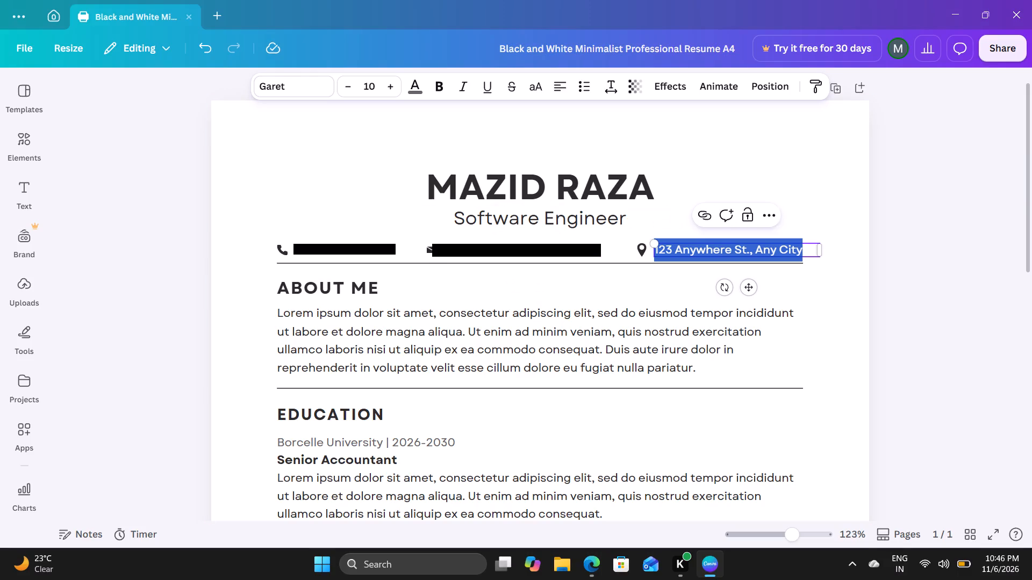
Replace the placeholder address in the contact row with the resume owner's locality, city, state and postal code.
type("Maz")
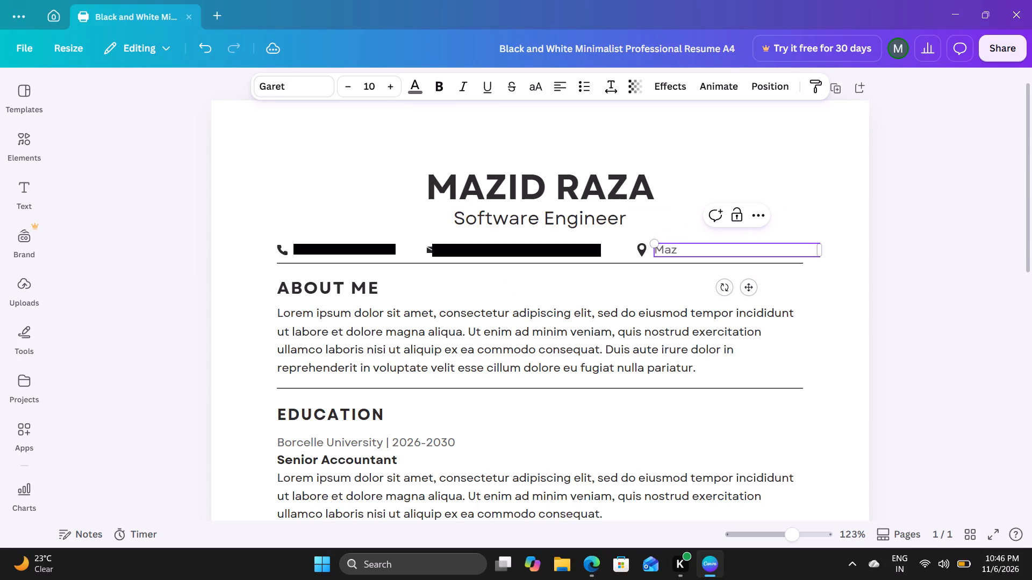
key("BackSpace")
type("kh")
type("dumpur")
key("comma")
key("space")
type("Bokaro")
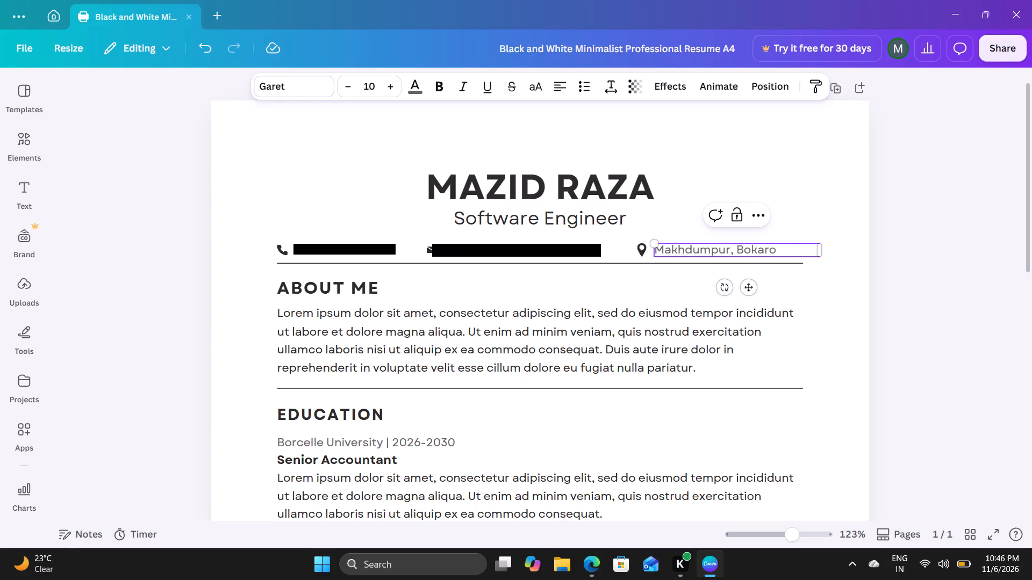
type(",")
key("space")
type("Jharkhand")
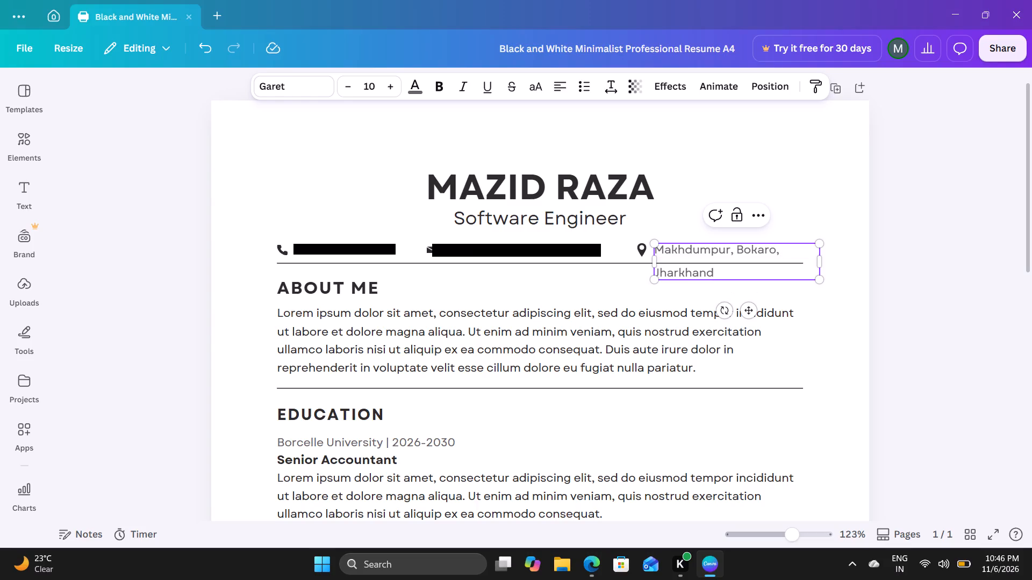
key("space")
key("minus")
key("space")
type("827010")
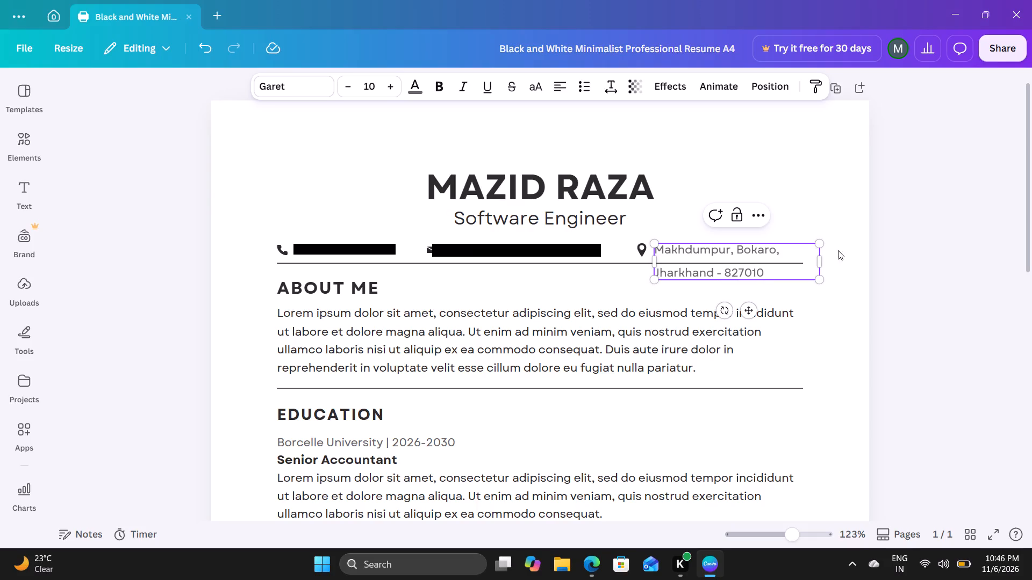
Widen the address text box to about 7.6 so the whole address fits on one line.
left_click_drag(824, 262, 860, 259)
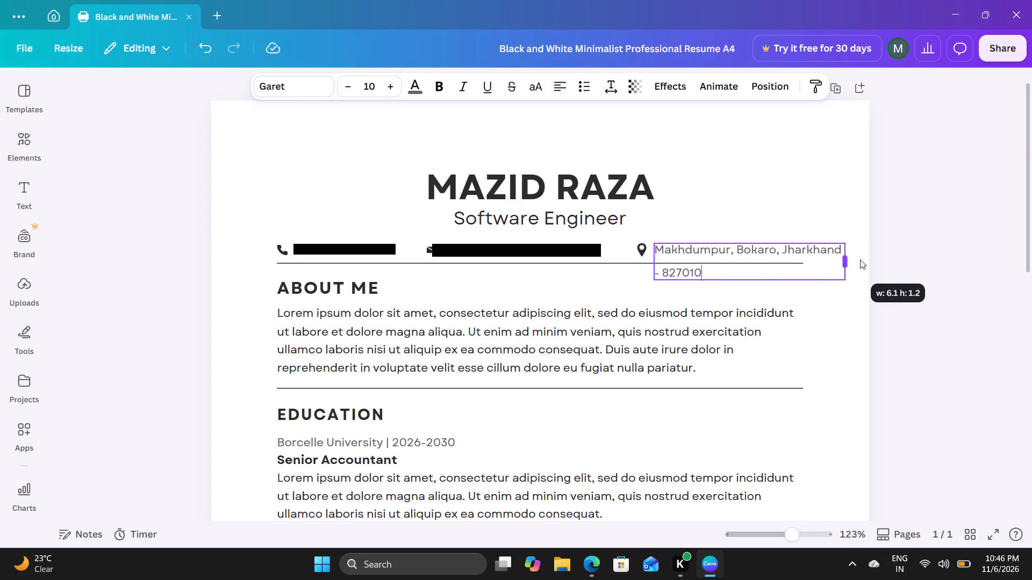
left_click_drag(860, 259, 897, 263)
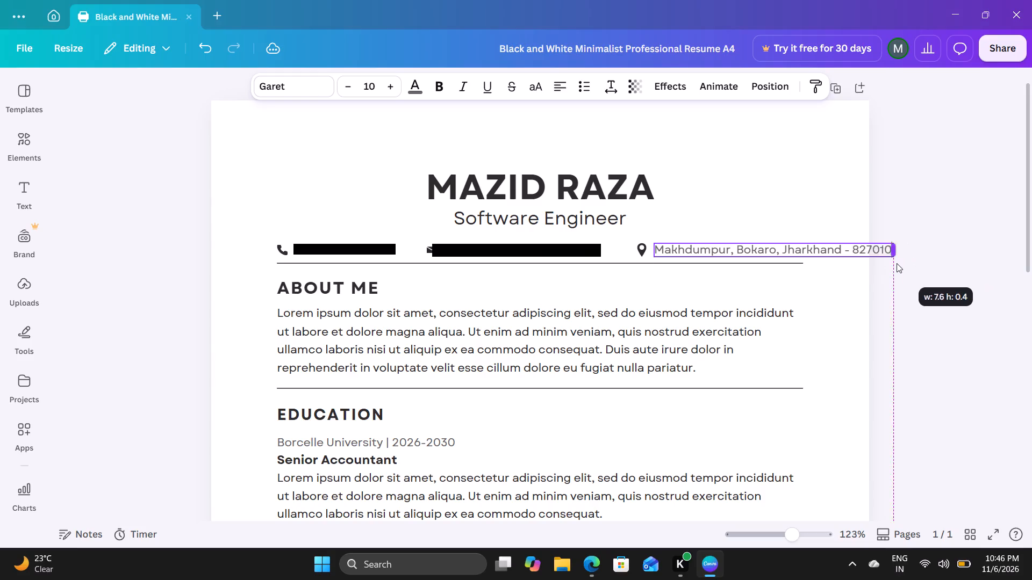
left_click_drag(897, 263, 901, 253)
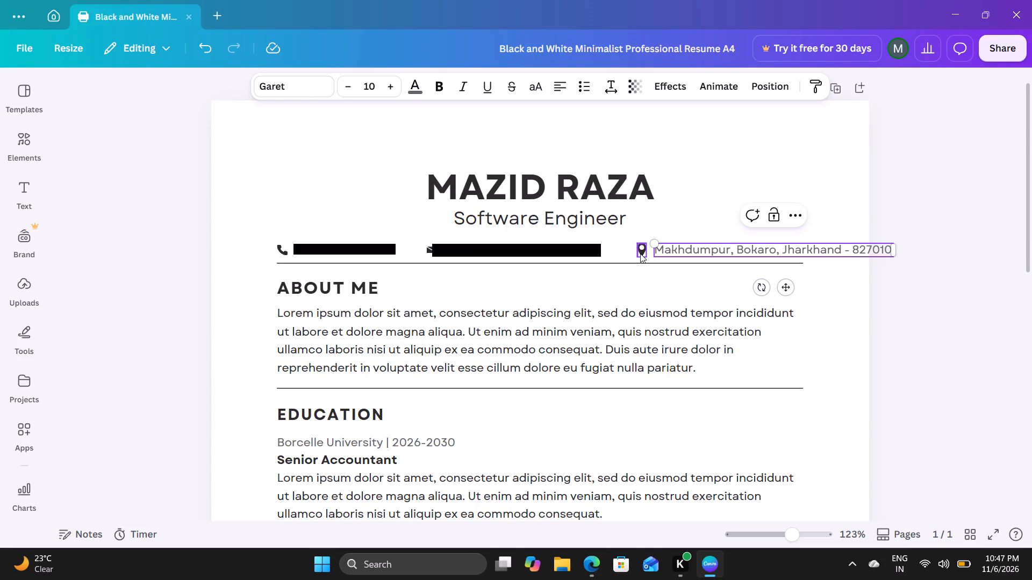
Shift the location pin and the address text leftward along the contact row, leaving the text clear of the pin.
left_click_drag(640, 253, 625, 255)
left_click_drag(697, 249, 680, 251)
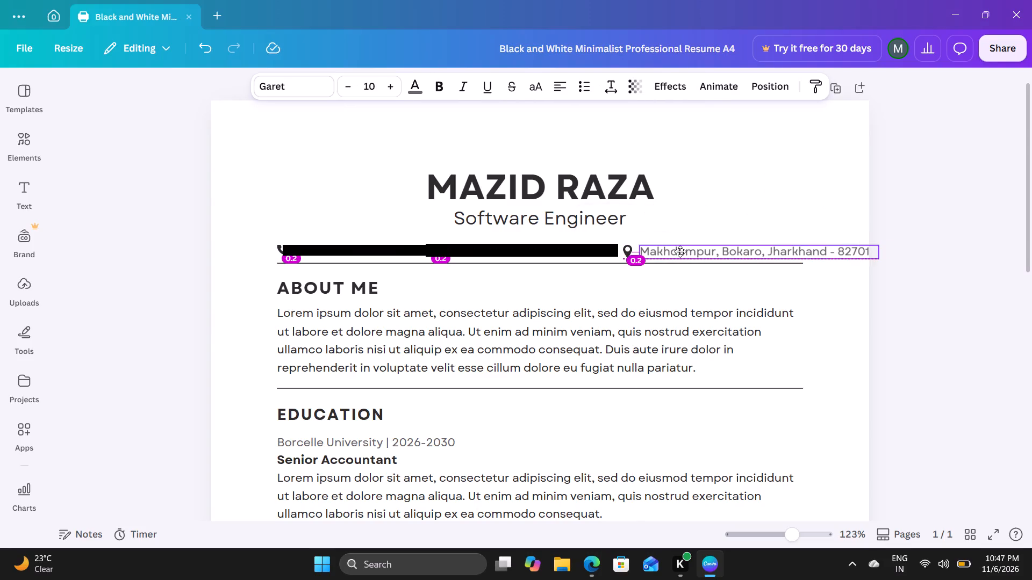
left_click_drag(680, 251, 666, 254)
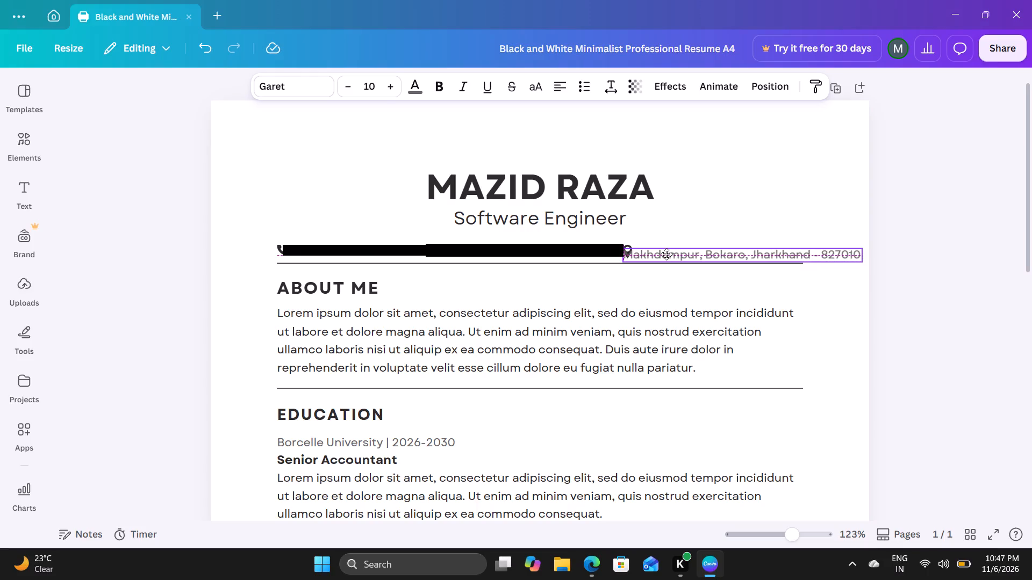
left_click_drag(666, 254, 667, 251)
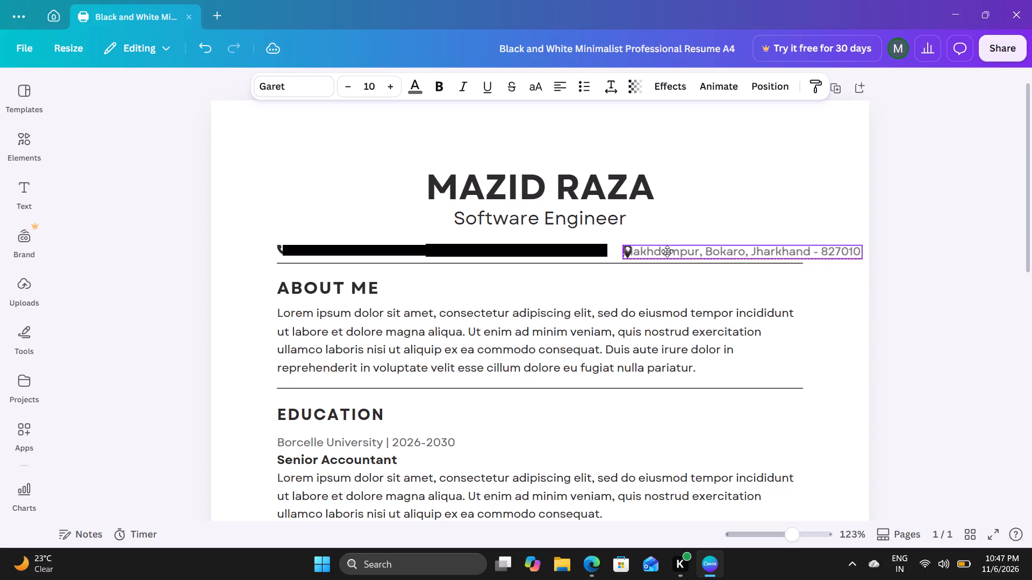
left_click_drag(667, 251, 668, 251)
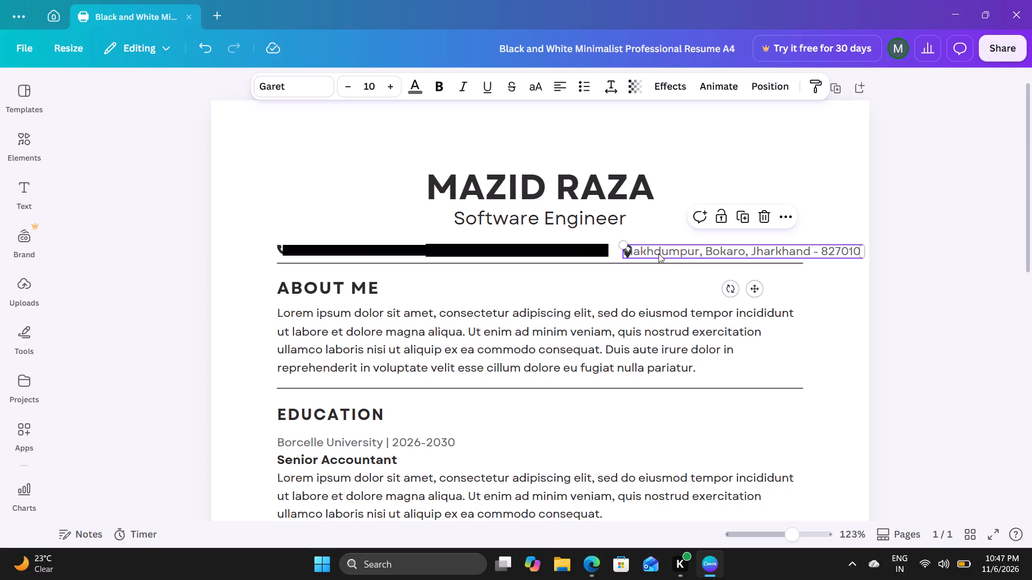
left_click(610, 253)
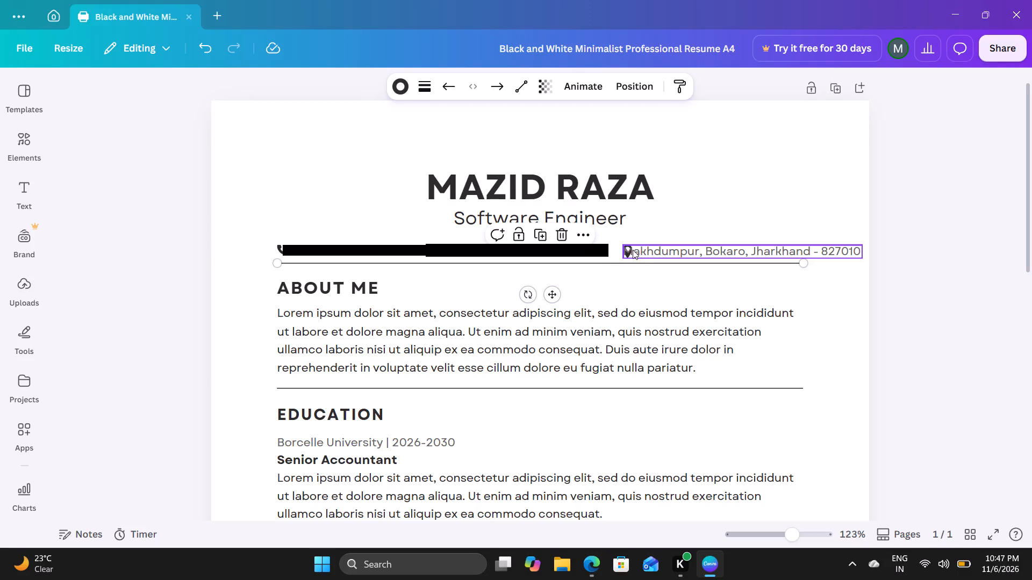
left_click(627, 250)
left_click(627, 250)
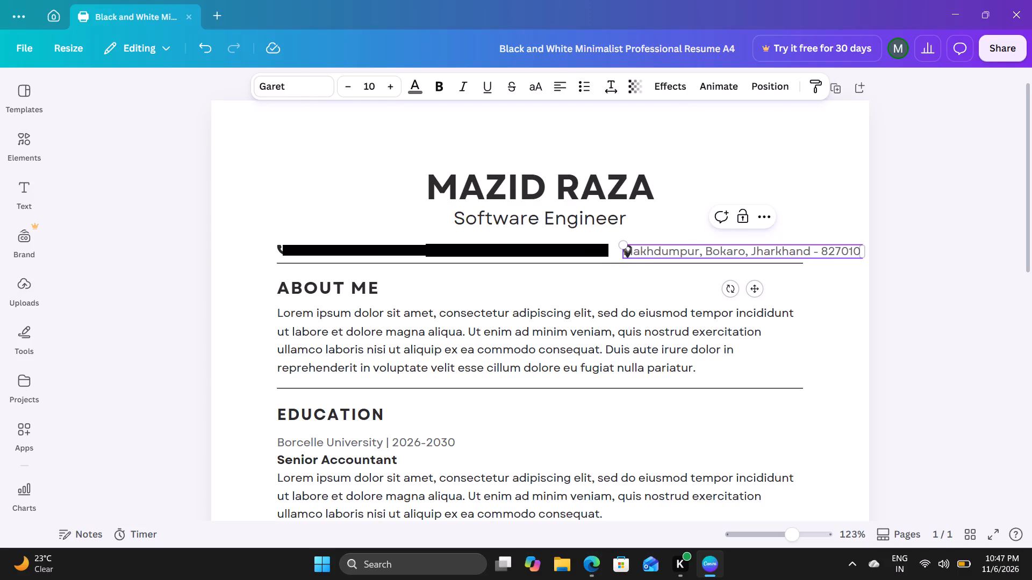
left_click(650, 225)
left_click_drag(658, 254, 659, 254)
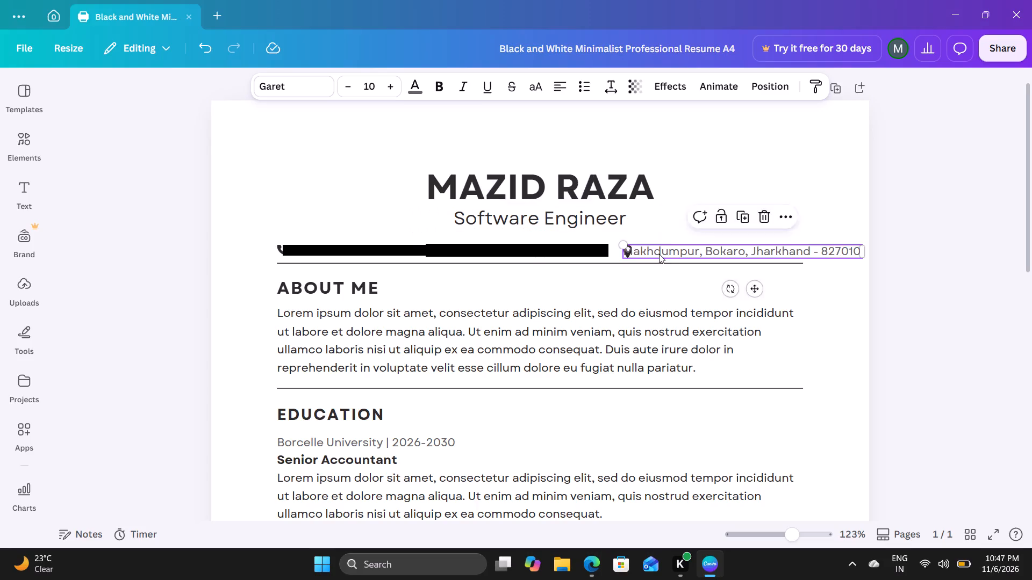
left_click_drag(659, 254, 675, 251)
Move the location pin closer to the email text and place the address text directly beside it, inside the page edge.
left_click_drag(627, 256, 620, 254)
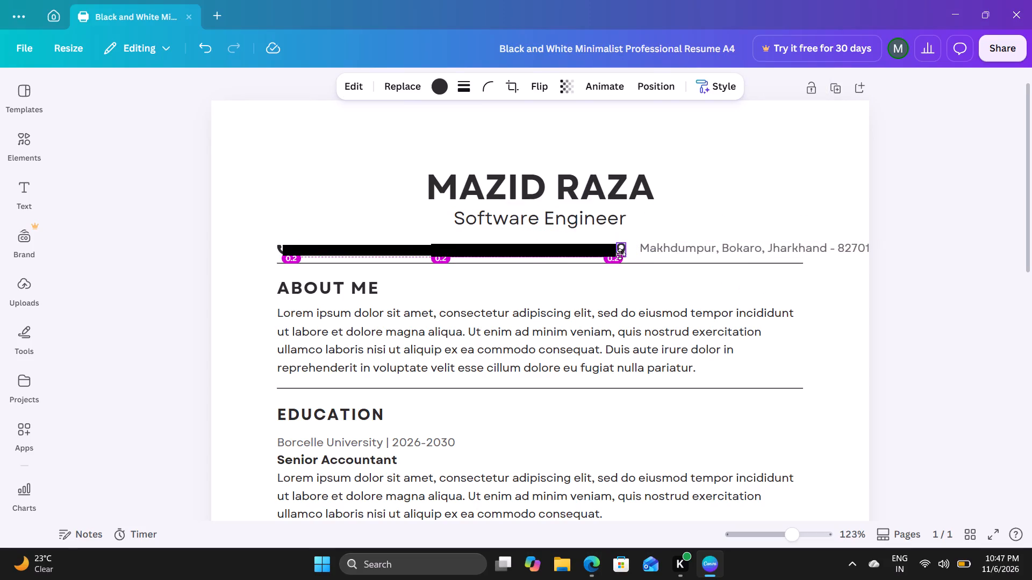
left_click_drag(620, 254, 619, 255)
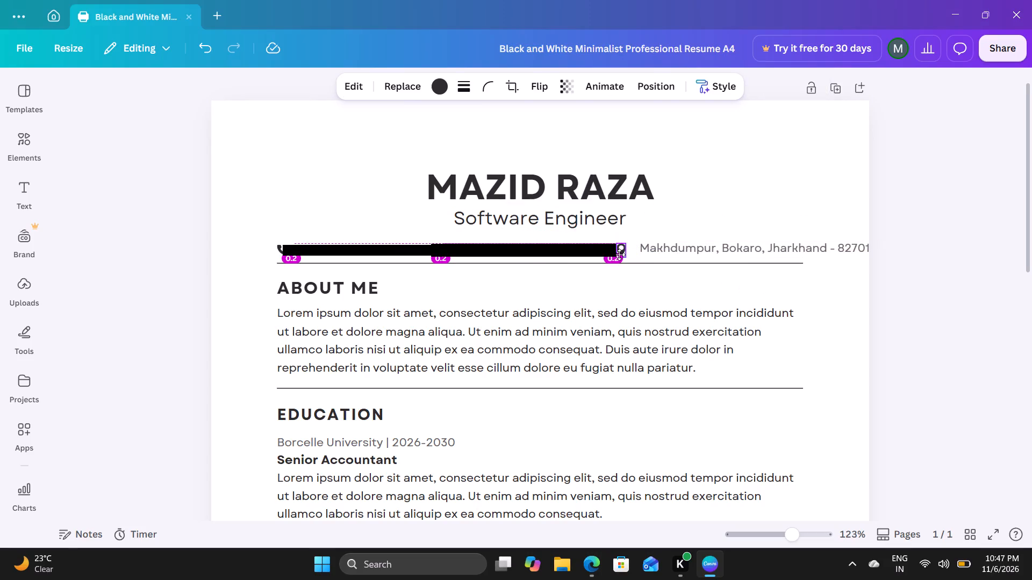
left_click_drag(619, 255, 619, 255)
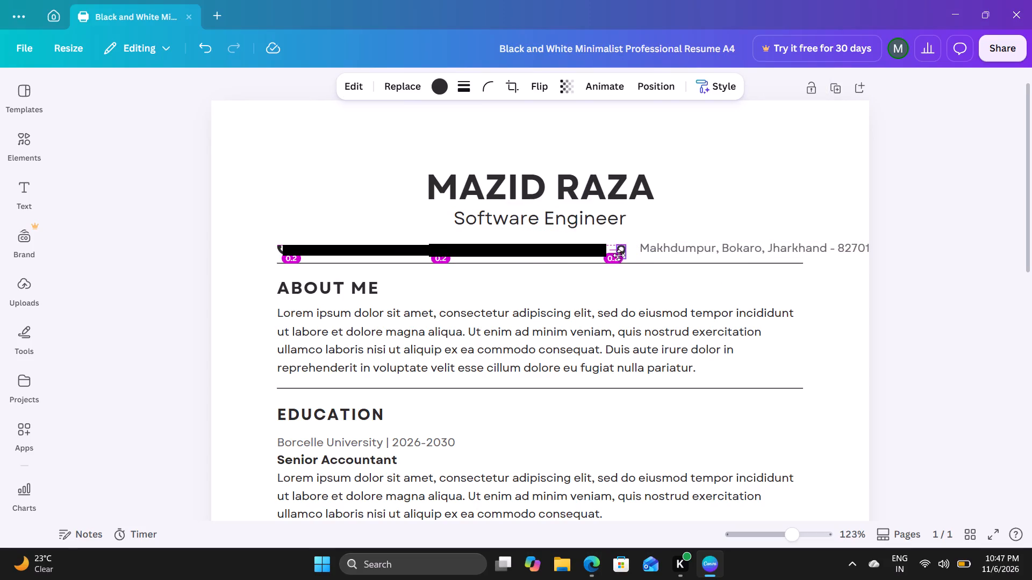
left_click_drag(619, 255, 616, 256)
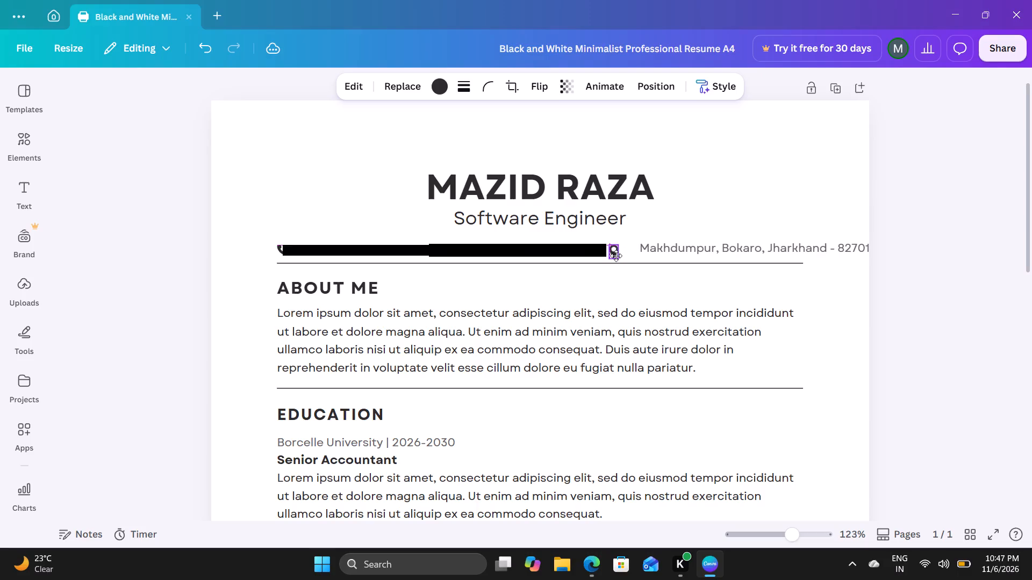
left_click_drag(616, 256, 618, 255)
left_click_drag(680, 244, 670, 250)
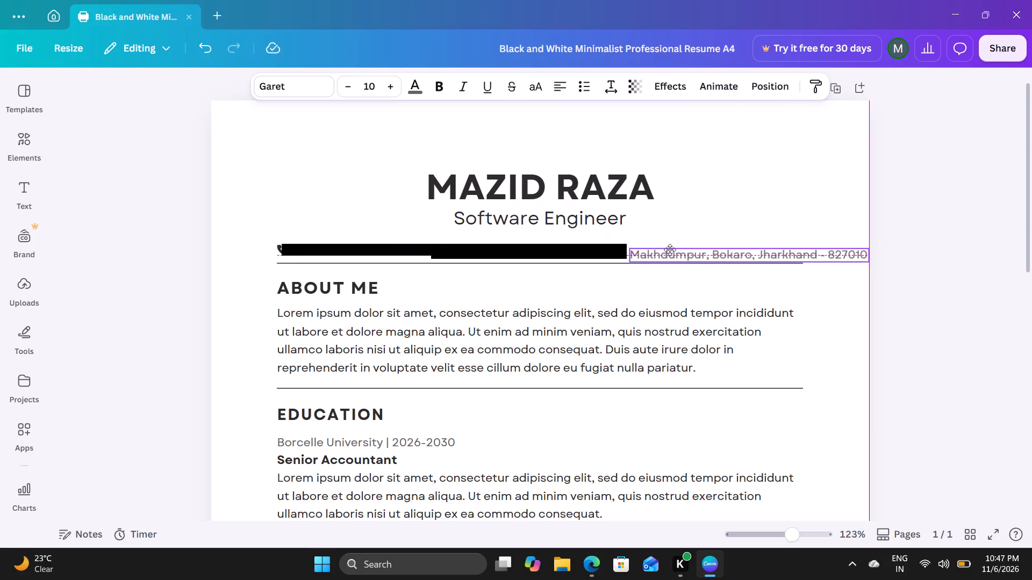
left_click_drag(670, 250, 669, 248)
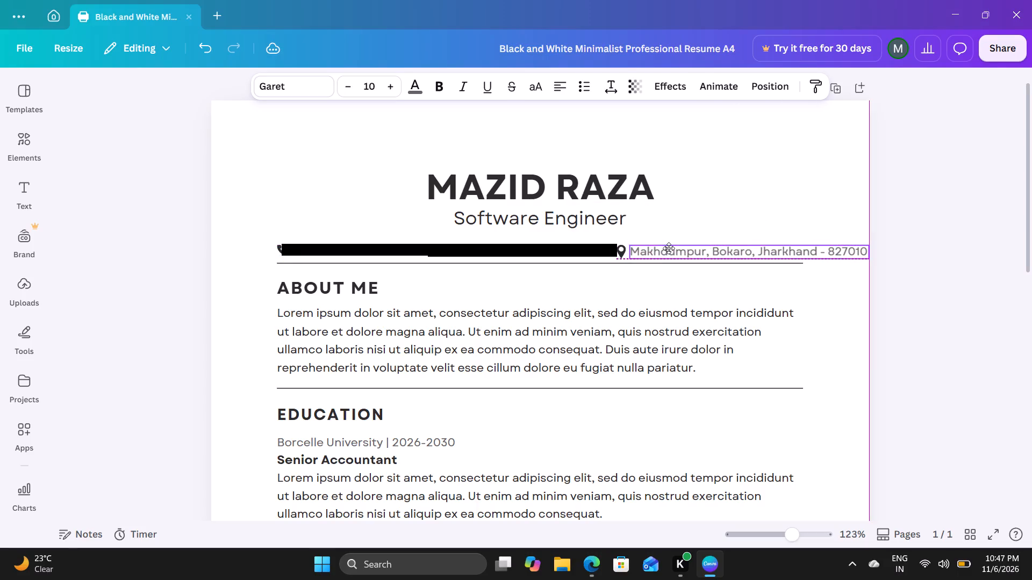
left_click_drag(669, 248, 670, 248)
left_click_drag(670, 248, 668, 248)
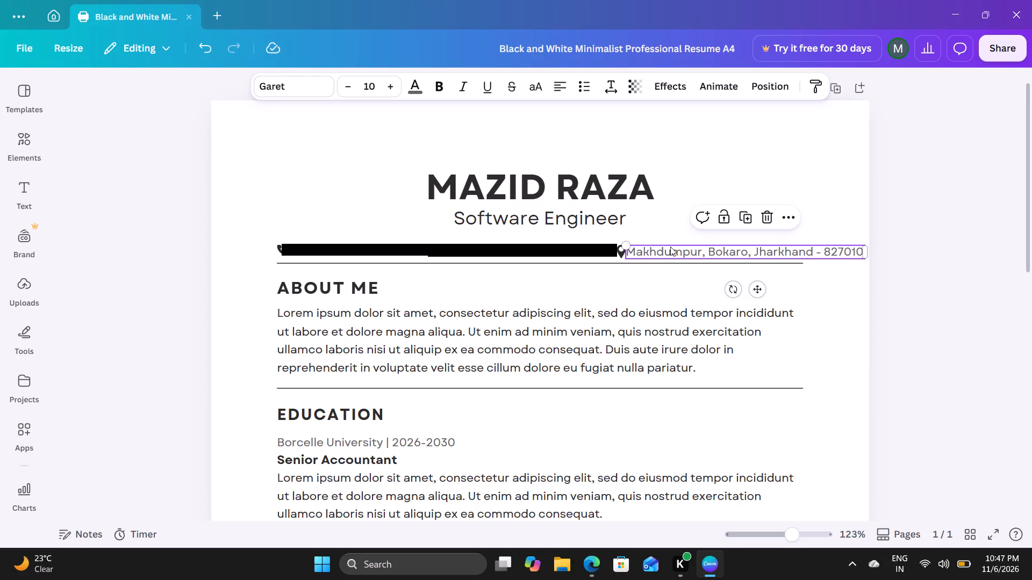
left_click(657, 232)
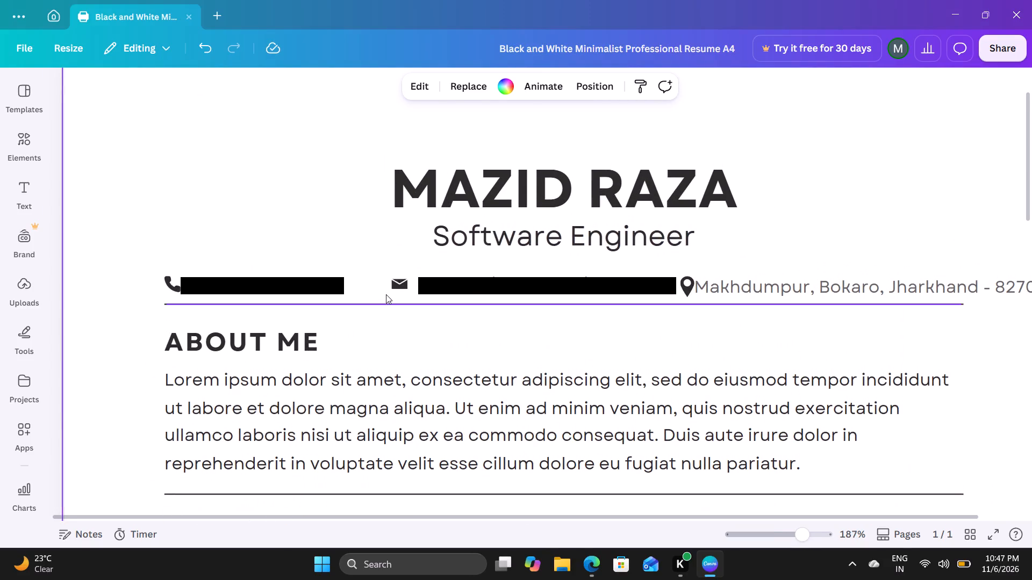
Nudge the envelope icon three increments left, and the email text three increments left to follow it.
left_click(397, 286)
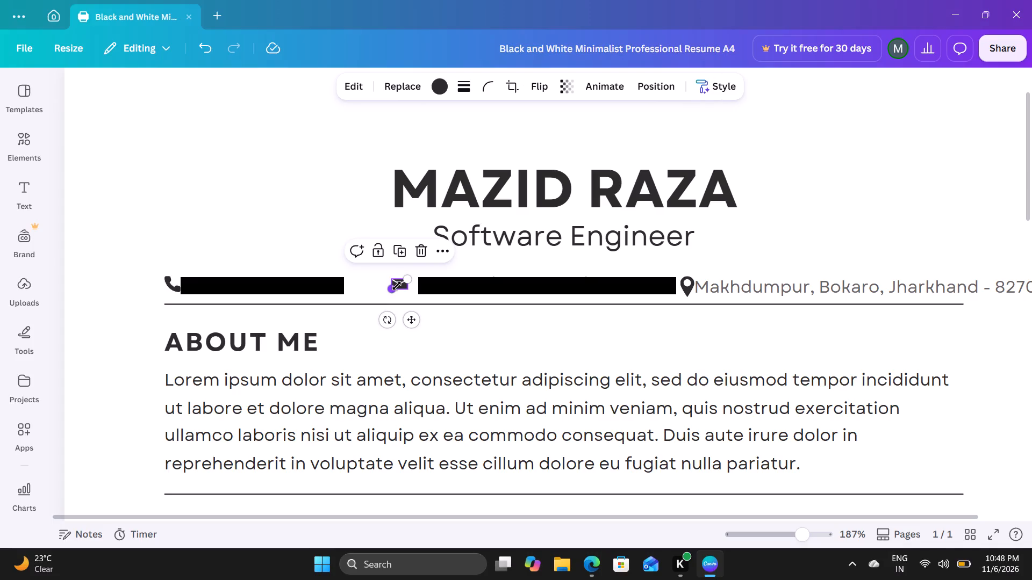
key("Left")
key("Left")
key("Left")
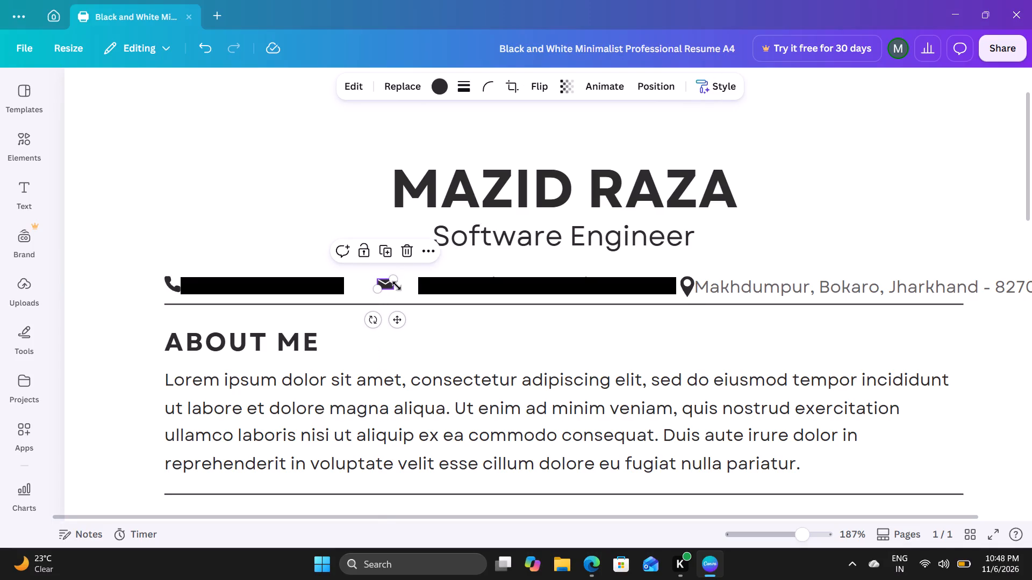
left_click(457, 283)
key("Left")
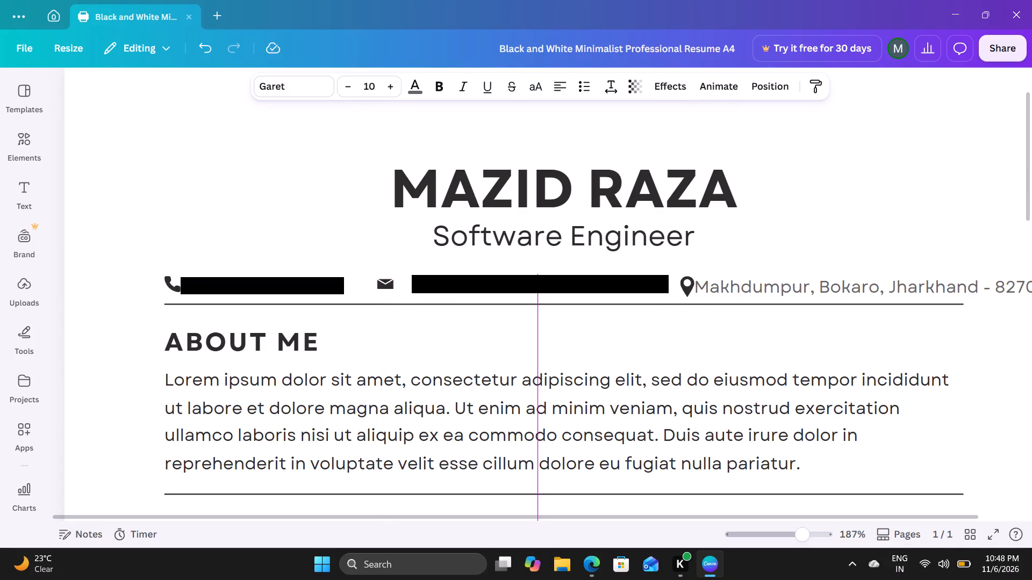
key("Left")
key("Left")
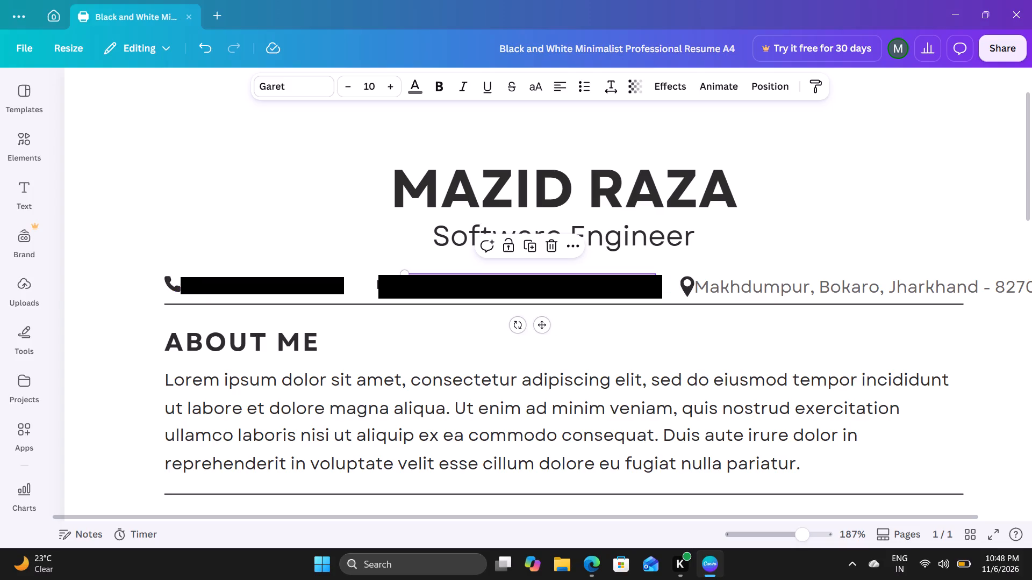
Nudge the location pin one increment up and three increments left, next to the email text.
left_click(687, 286)
key("Up")
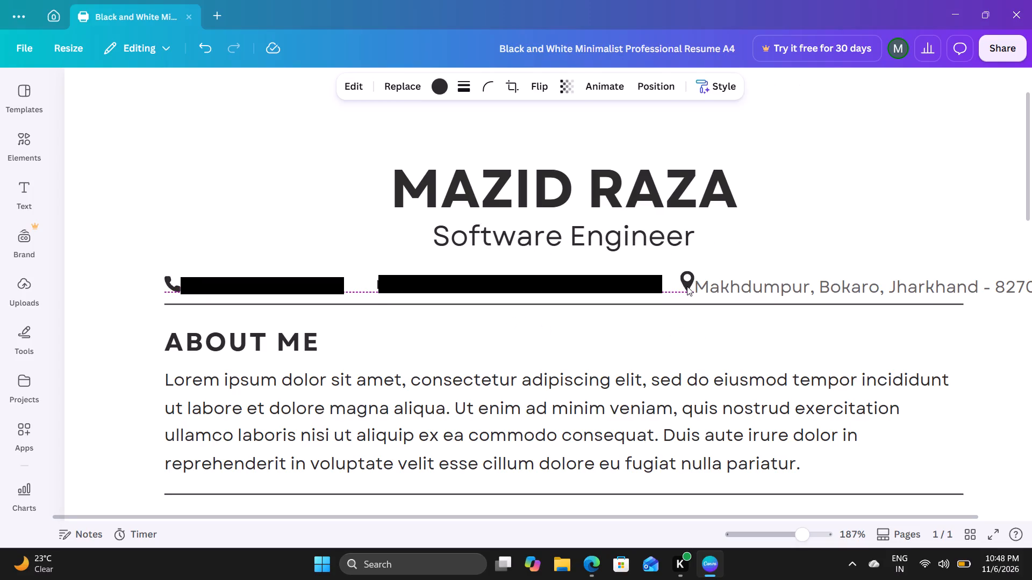
key("Left")
key("Left")
key("Left")
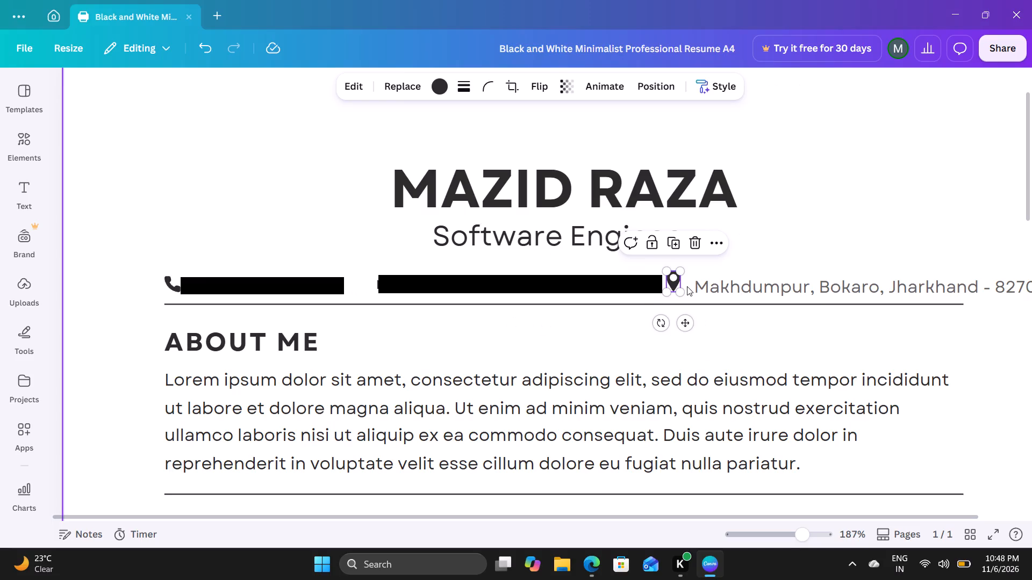
Nudge the location pin one more increment left, closer to the email text.
key("Left")
Nudge the address text two increments left towards the location pin, testing its height one increment up and down.
left_click(722, 284)
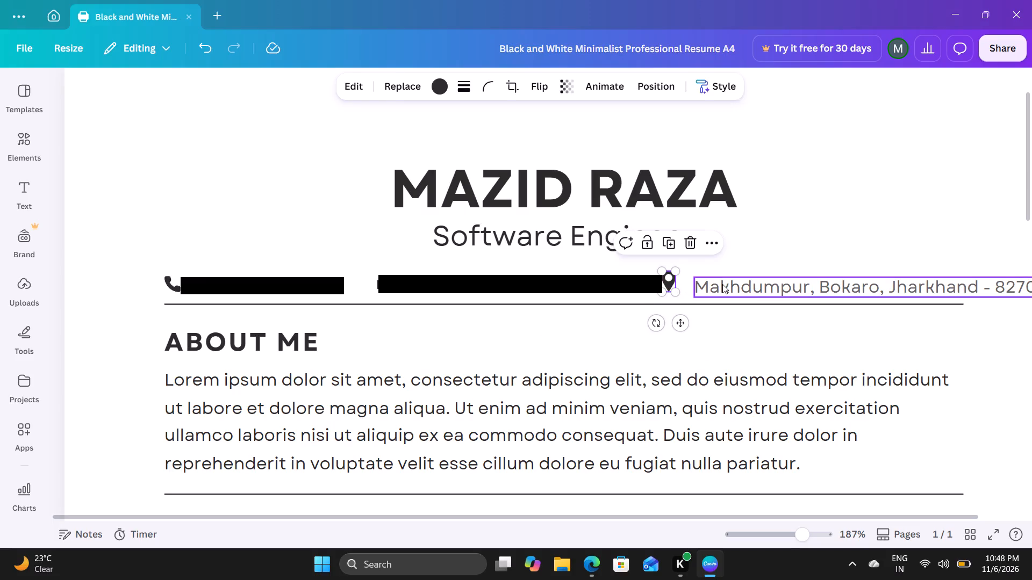
key("Up")
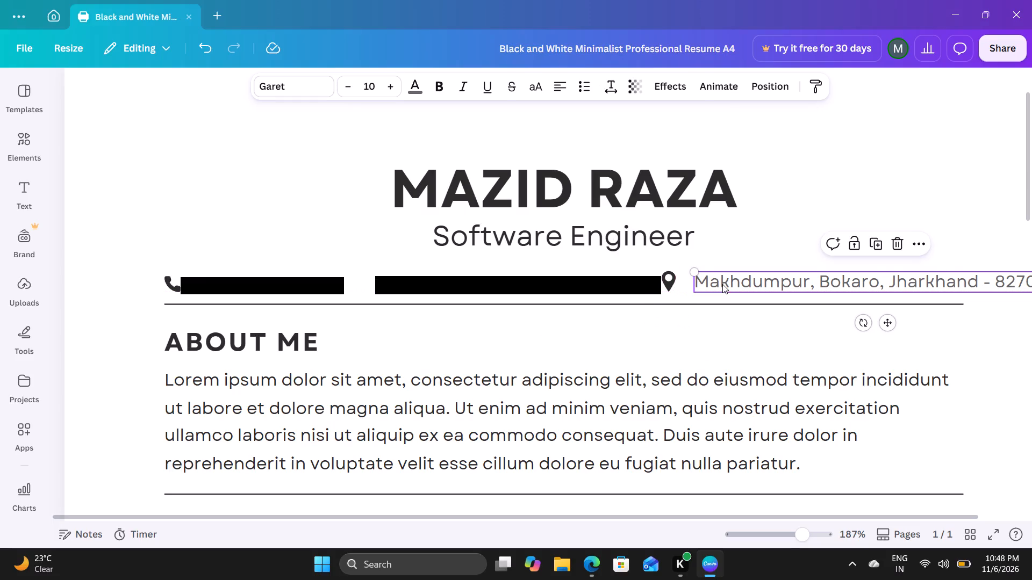
key("Down")
key("Up")
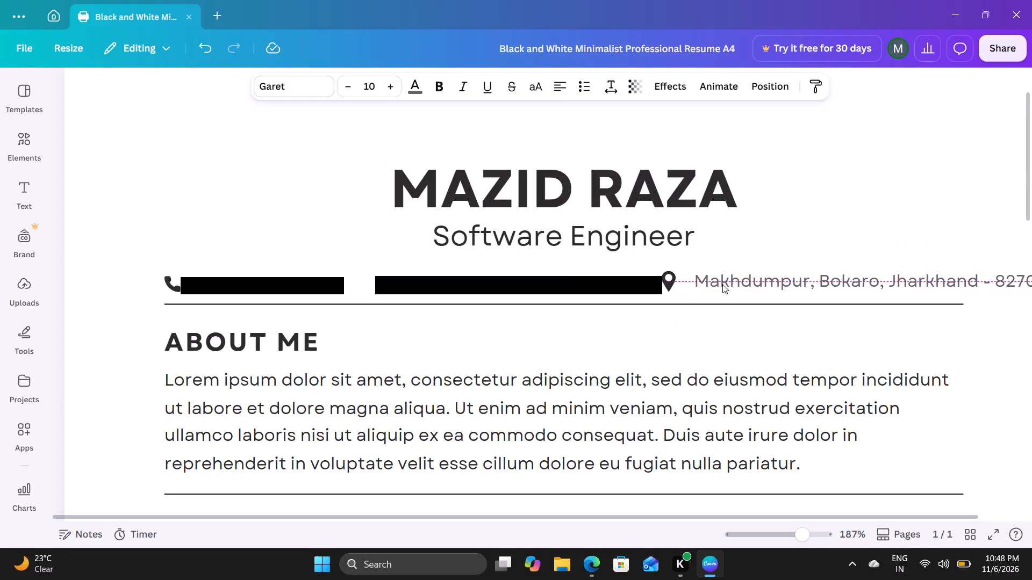
key("Left")
key("Left")
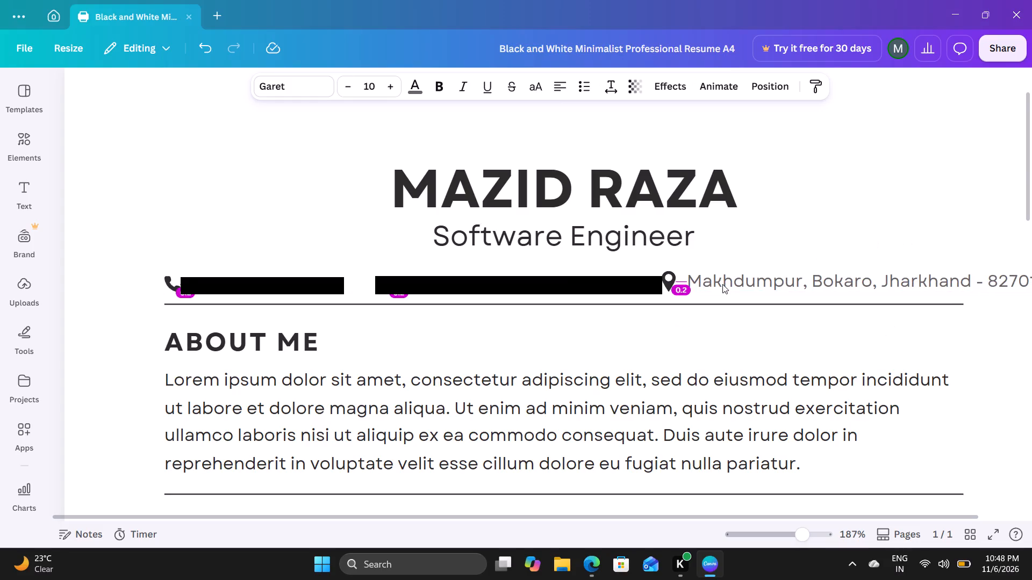
key("Down")
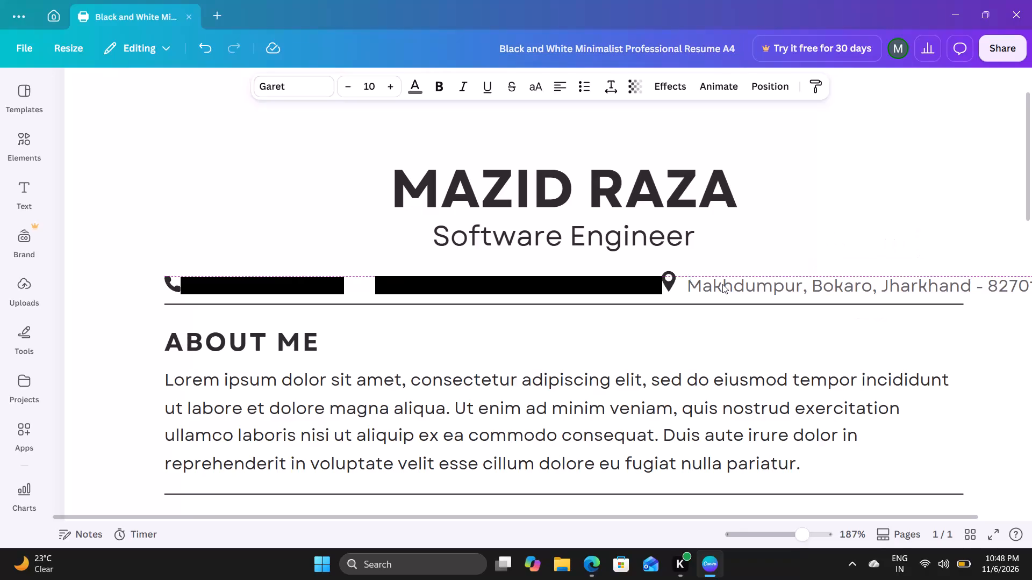
key("Up")
key("Down")
key("Up")
key("Down")
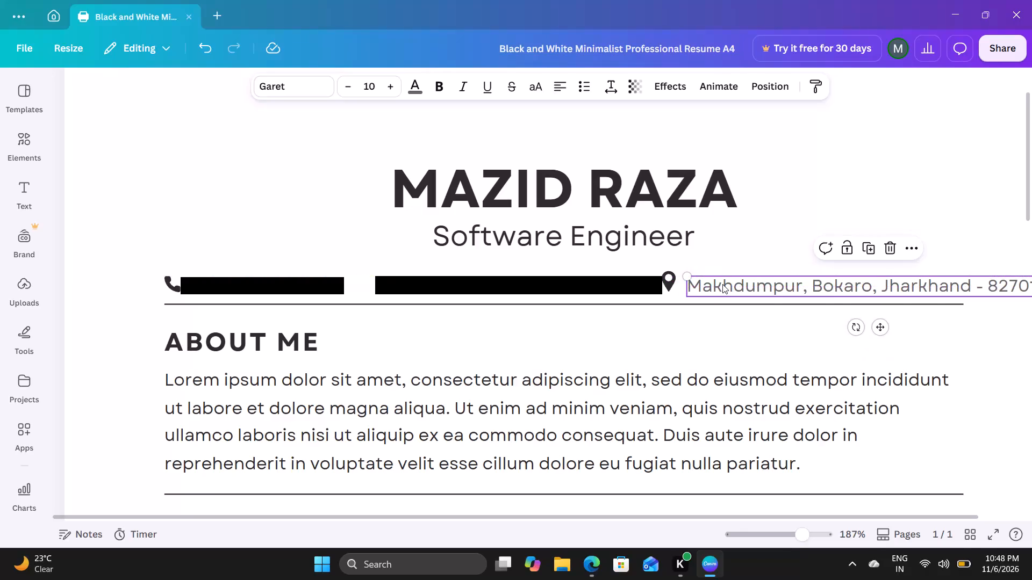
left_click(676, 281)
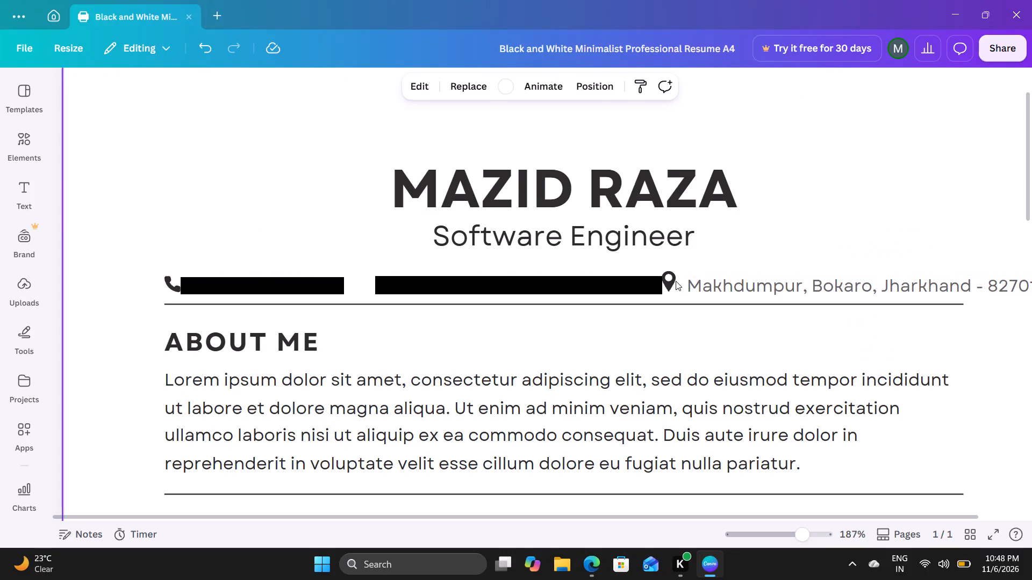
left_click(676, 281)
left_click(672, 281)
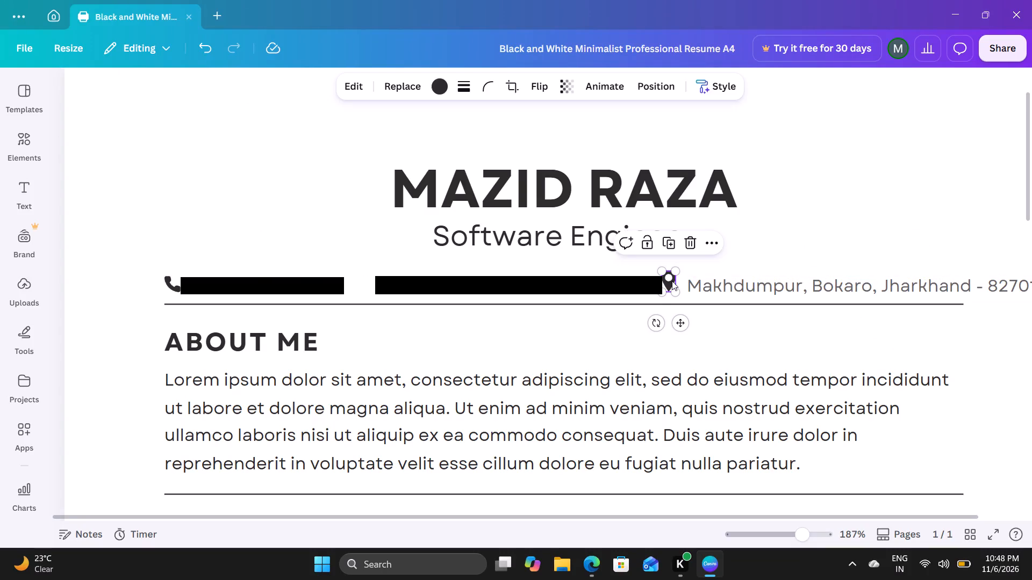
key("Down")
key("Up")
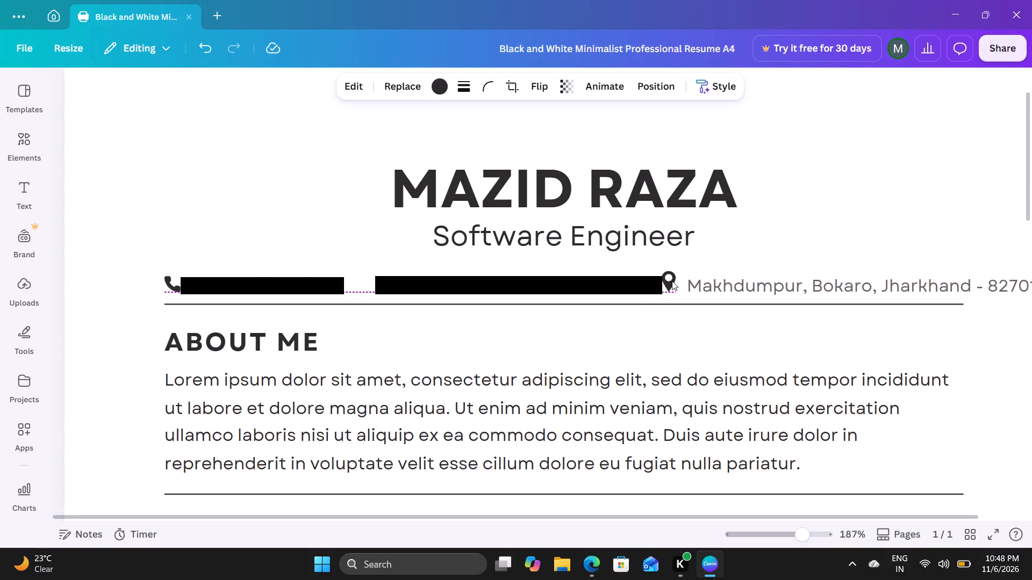
left_click(725, 280)
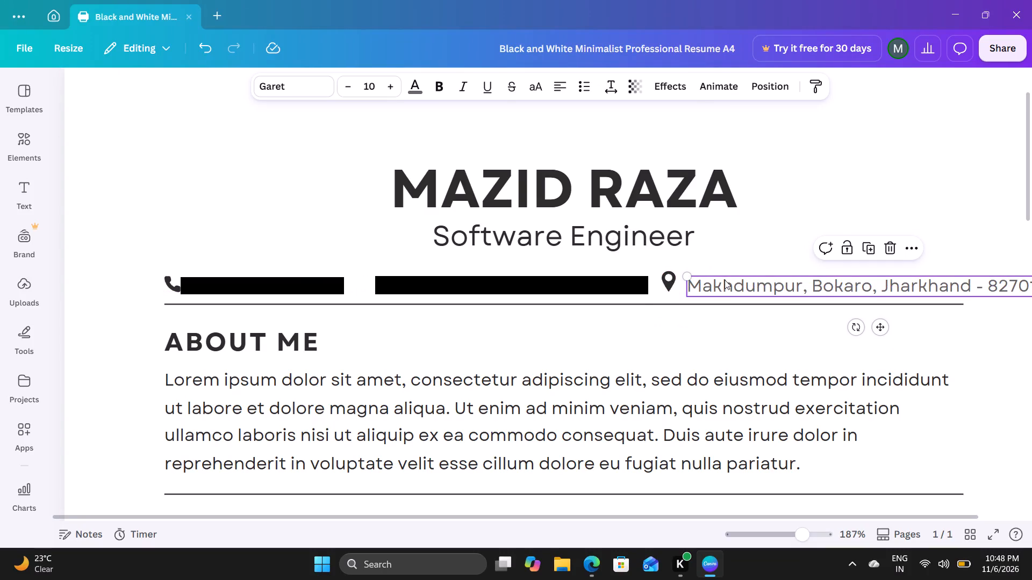
key("Up")
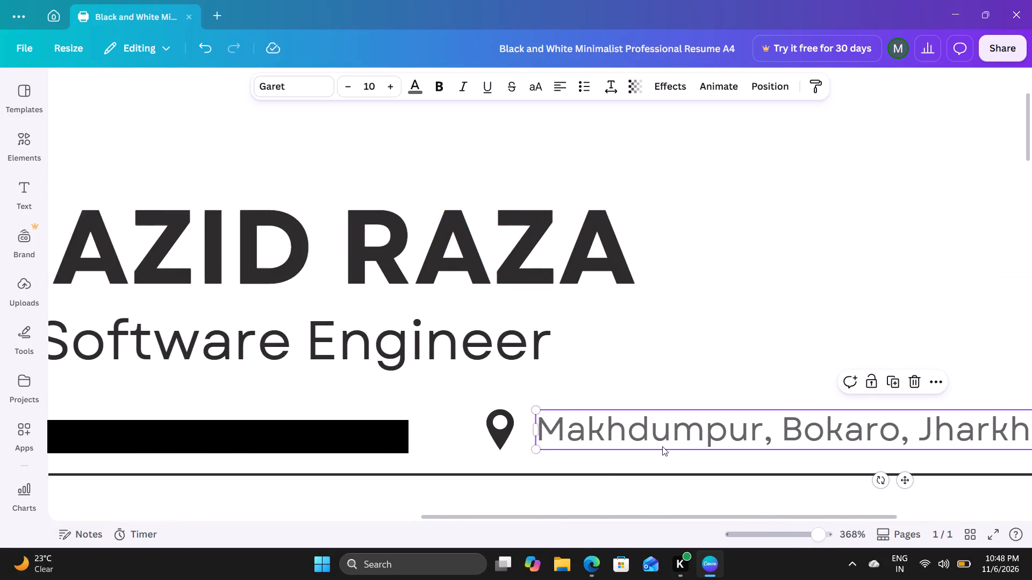
left_click(510, 489)
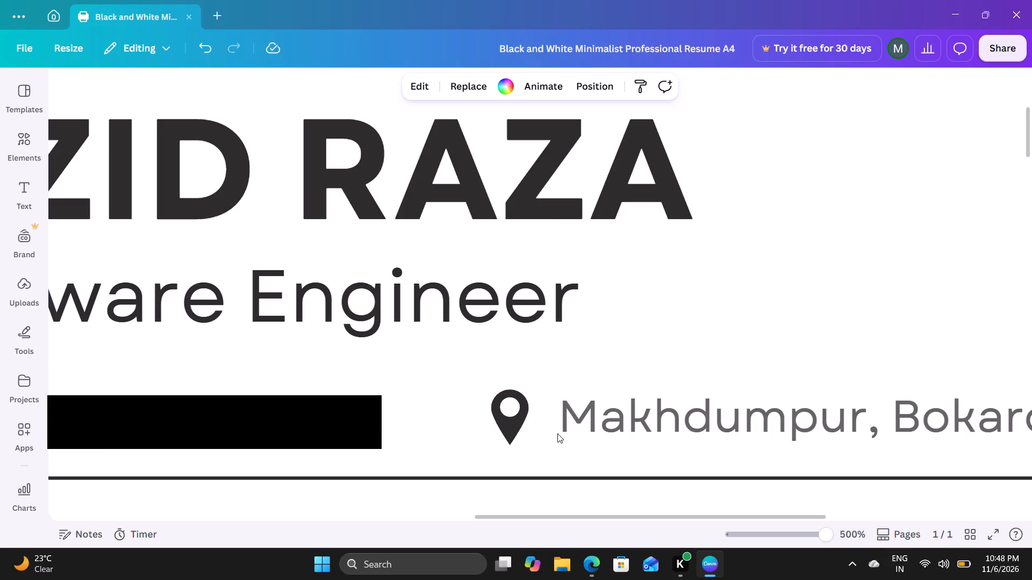
double_click(578, 424)
left_click_drag(578, 424, 578, 429)
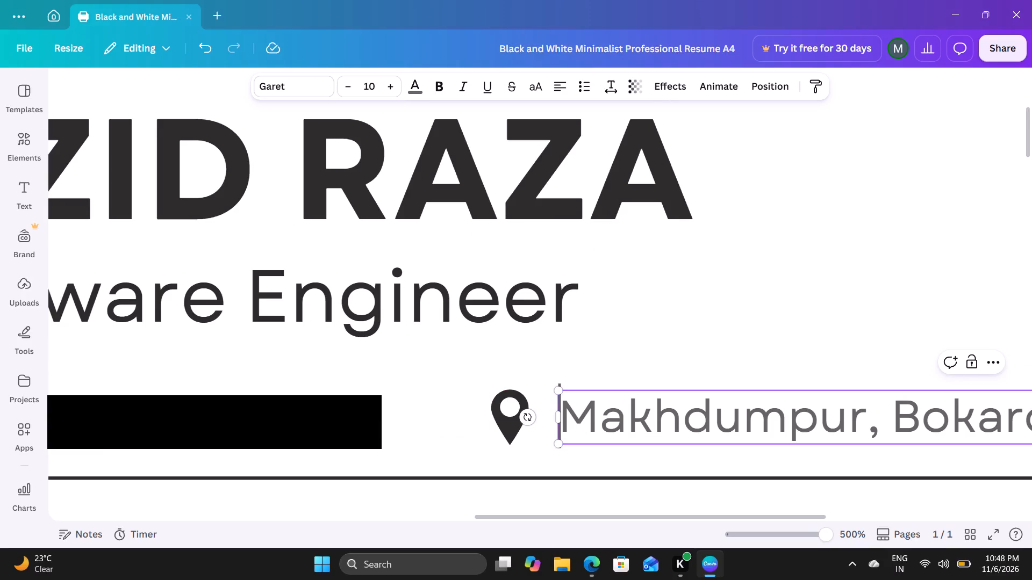
left_click_drag(578, 429, 580, 451)
left_click(505, 464)
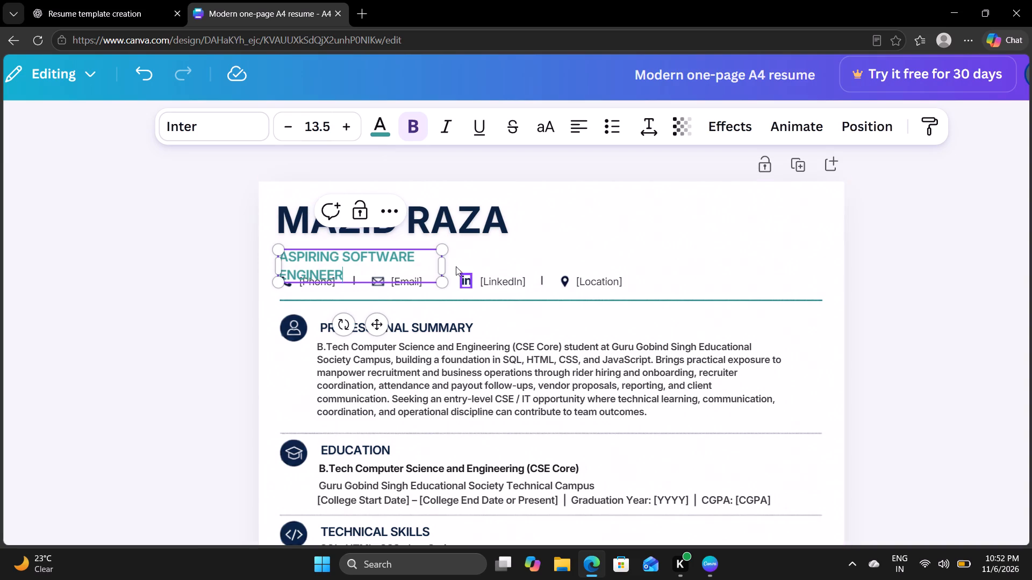
left_click_drag(448, 265, 500, 259)
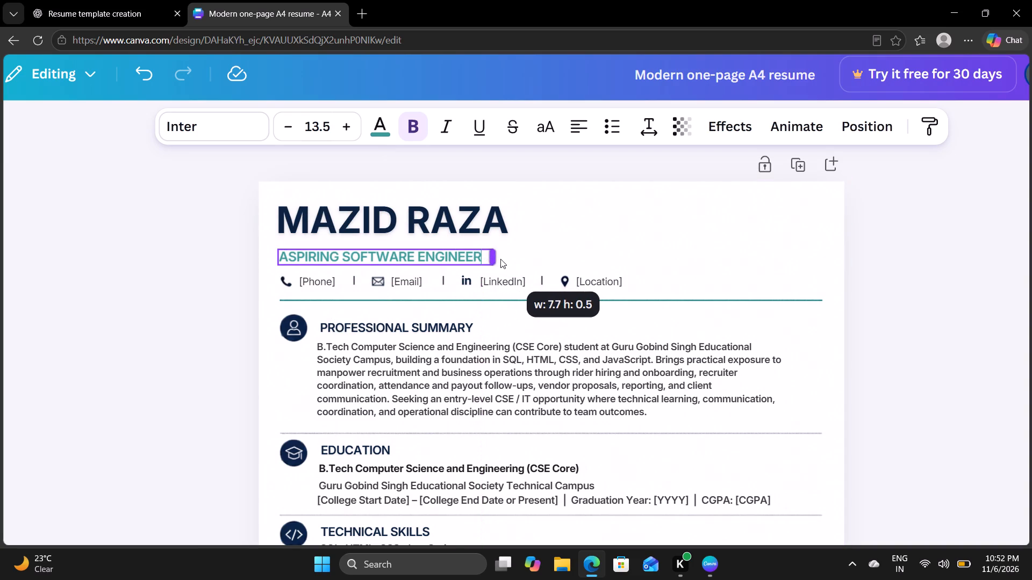
left_click_drag(500, 259, 489, 261)
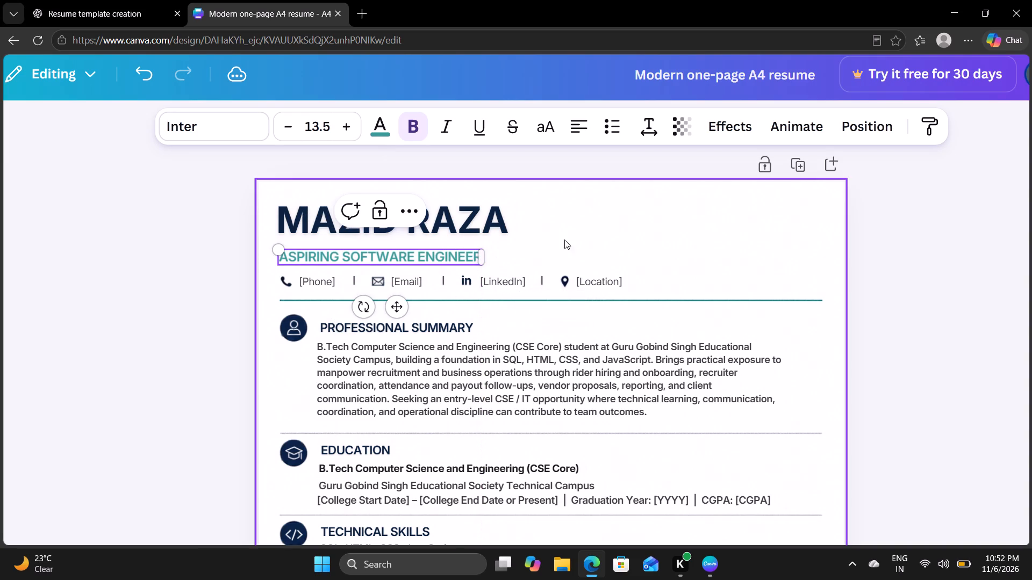
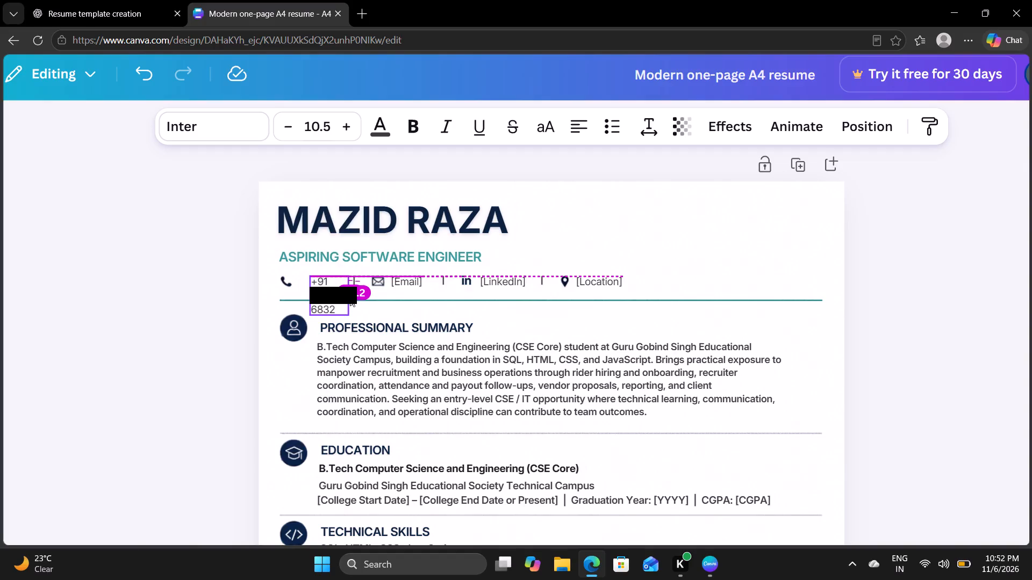
Undo the accidental shift of the phone number box and widen it so the number fits on one line.
left_click_drag(350, 297, 350, 297)
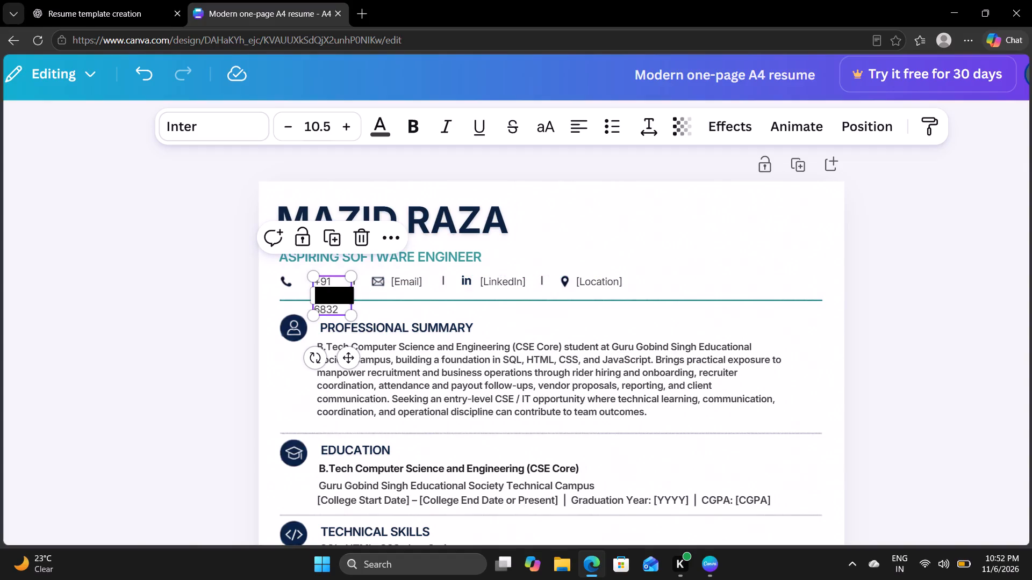
key("ctrl+z")
left_click_drag(338, 294, 354, 292)
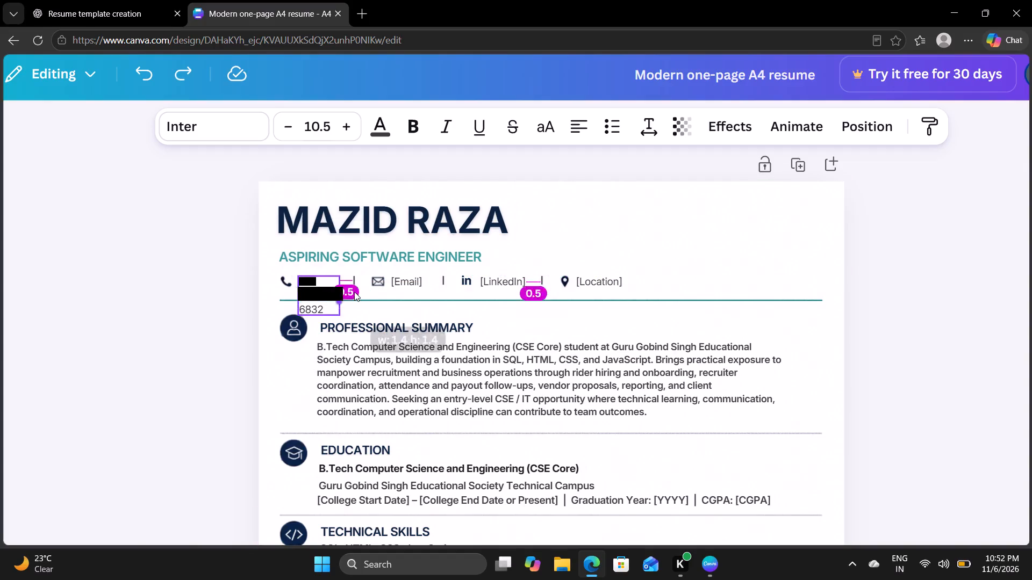
left_click_drag(354, 292, 392, 288)
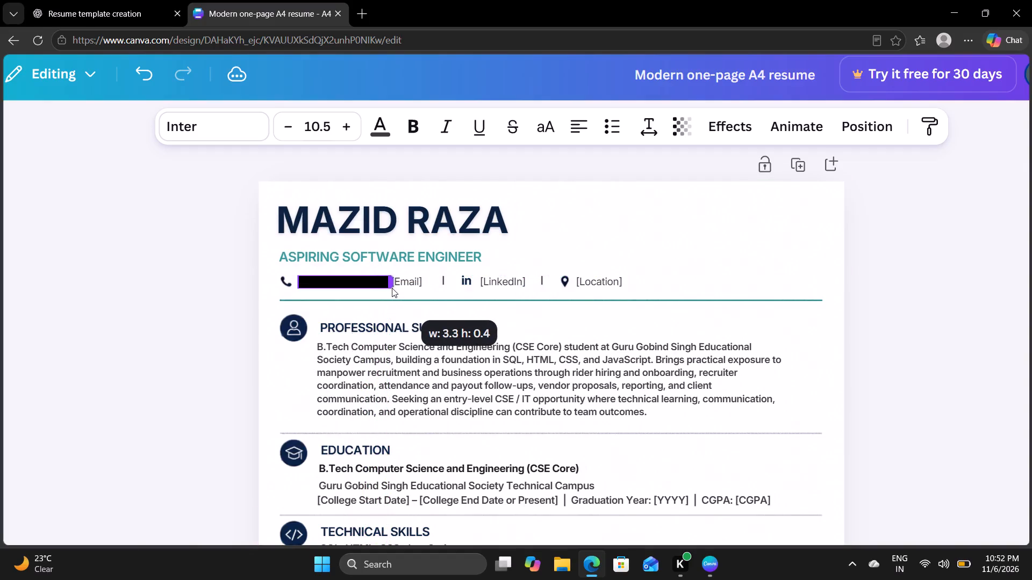
left_click_drag(392, 288, 376, 291)
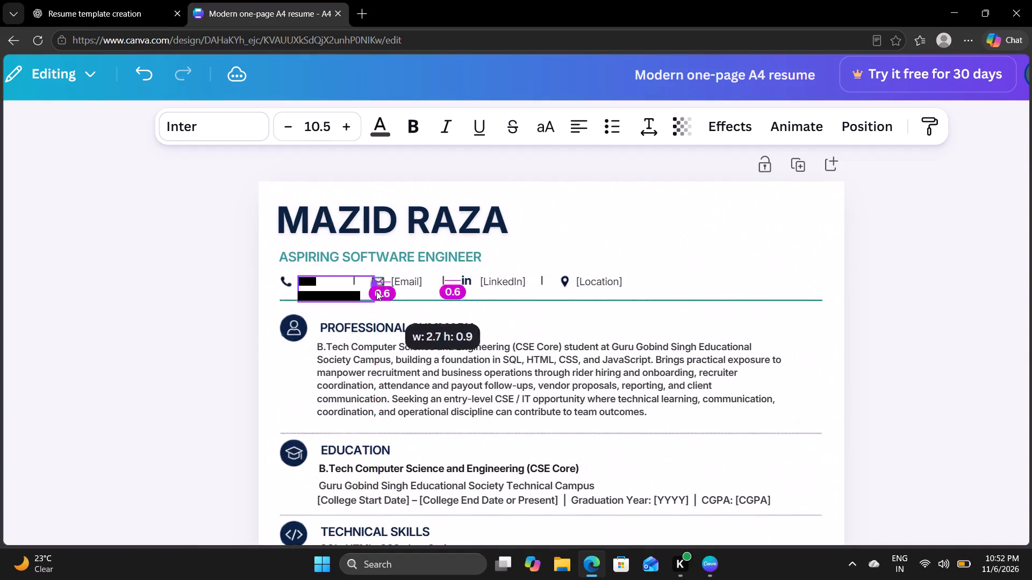
left_click_drag(376, 291, 379, 293)
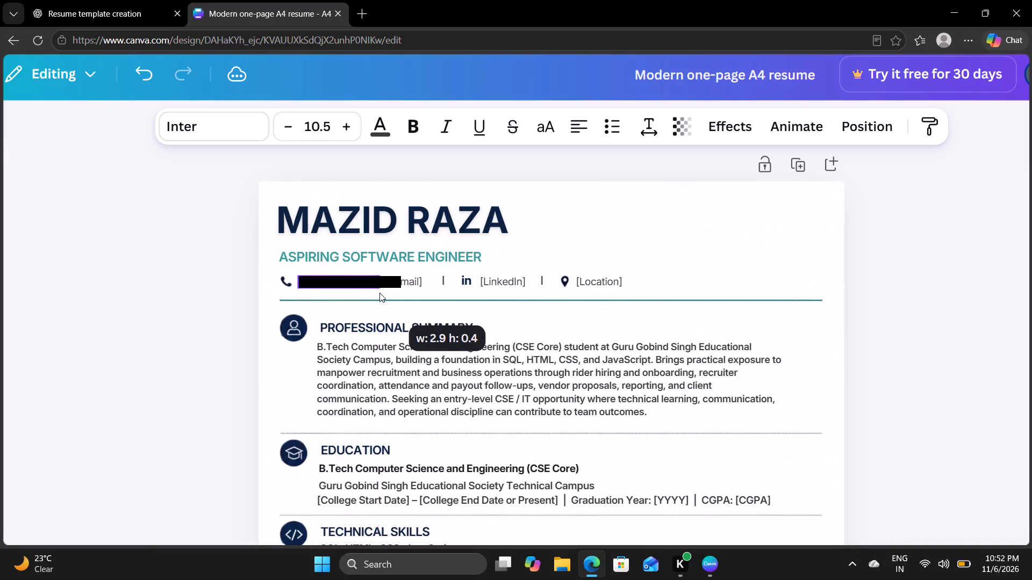
left_click_drag(379, 293, 380, 292)
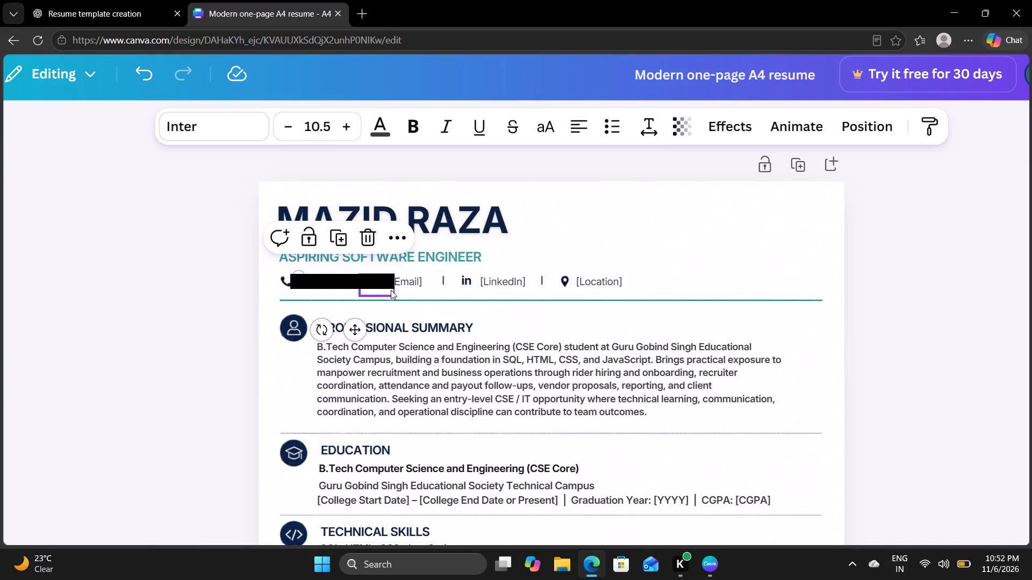
Shift the envelope icon, the [Email] placeholder and the first separator further along the contact row, away from the phone number.
left_click_drag(391, 290, 409, 290)
left_click(424, 288)
left_click_drag(419, 288, 434, 286)
key("ctrl+z")
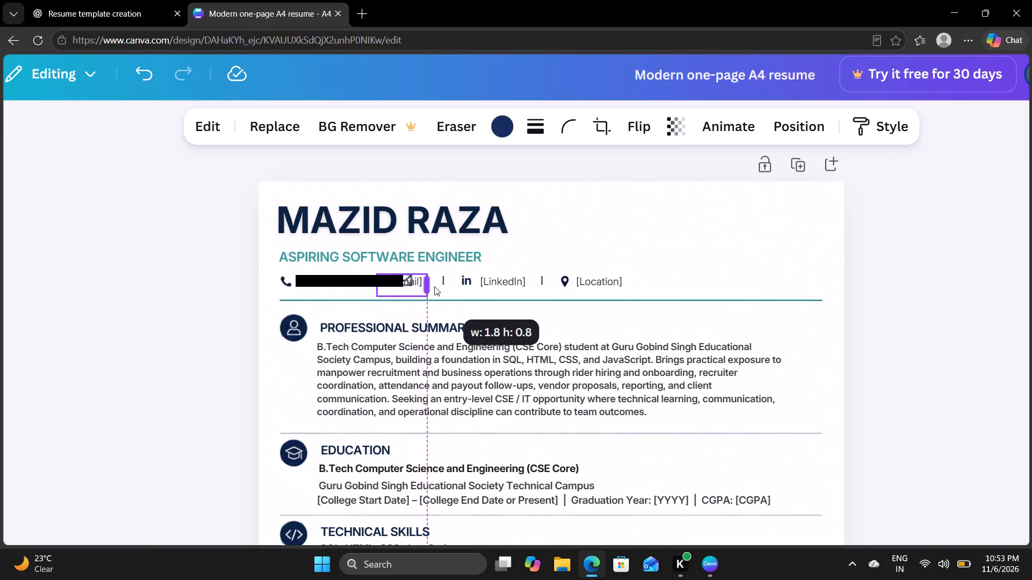
left_click_drag(422, 281, 444, 286)
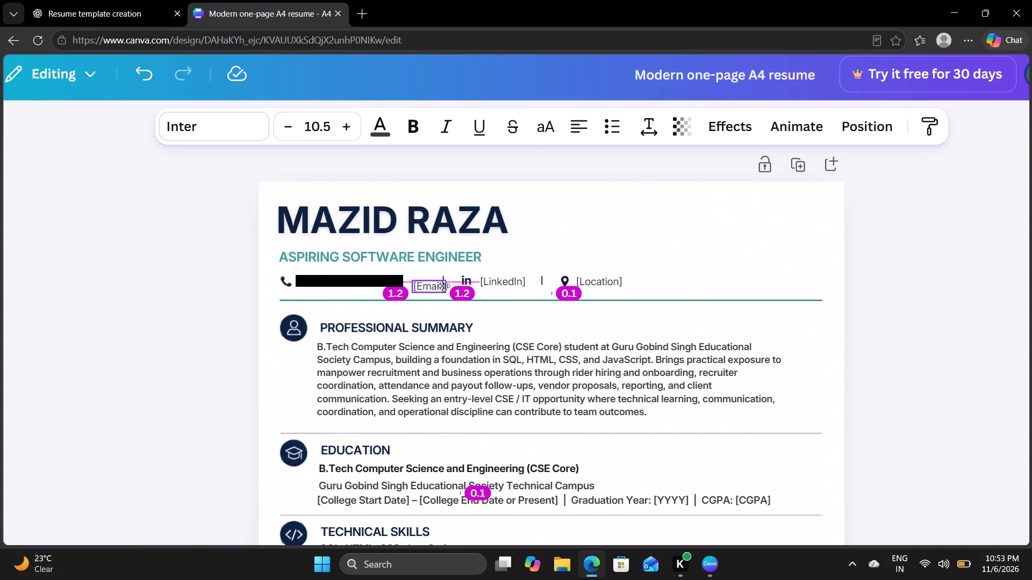
left_click_drag(444, 286, 438, 281)
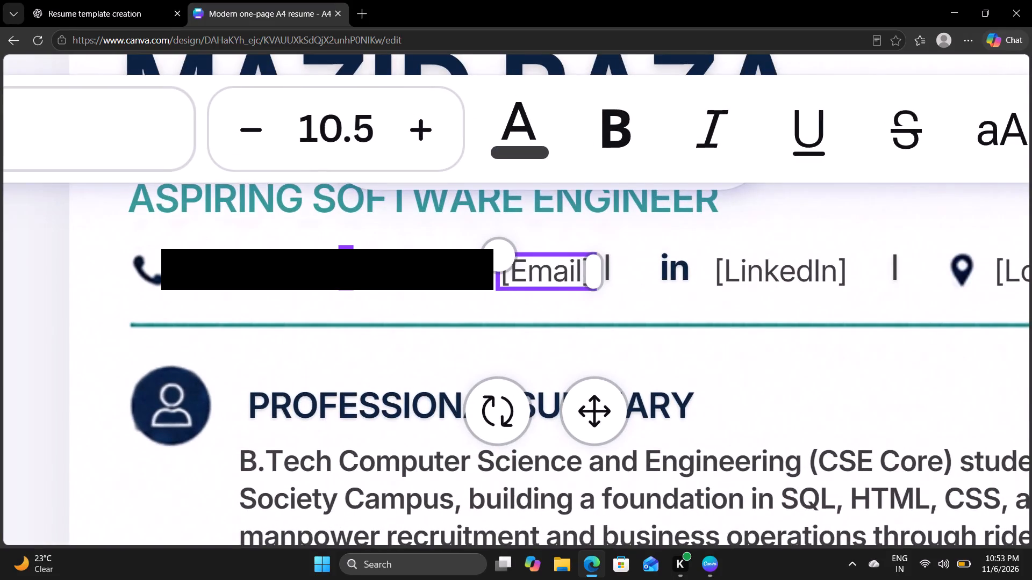
left_click_drag(346, 269, 440, 272)
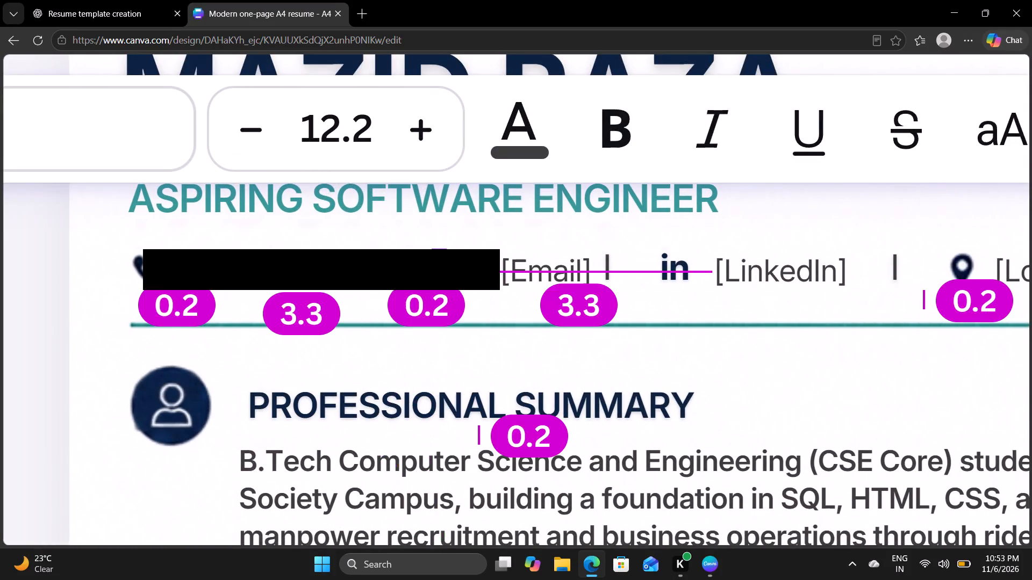
left_click_drag(440, 272, 441, 272)
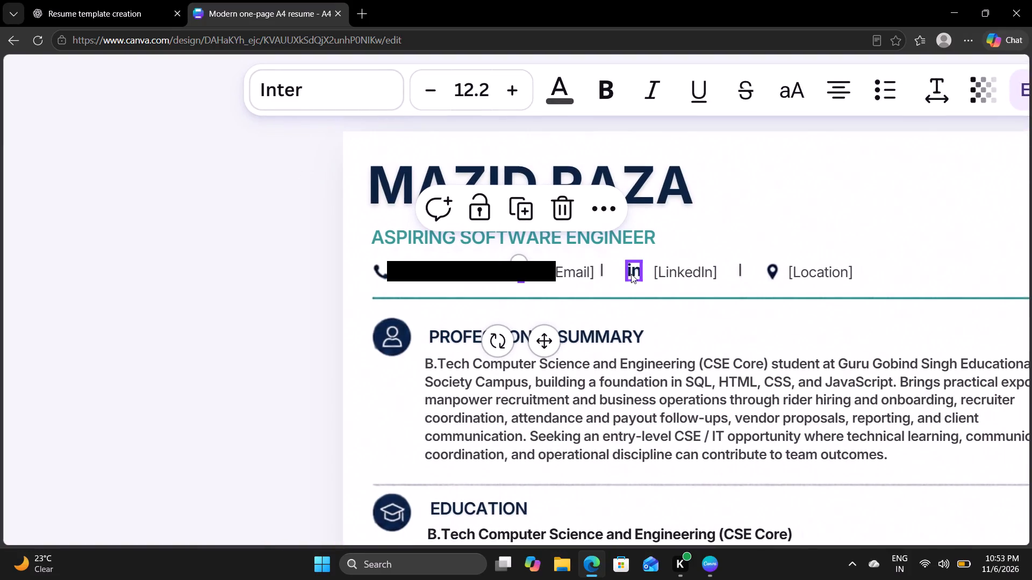
Delete the LinkedIn icon, the [LinkedIn] placeholder and the separator before the location icon from the contact row.
left_click(631, 274)
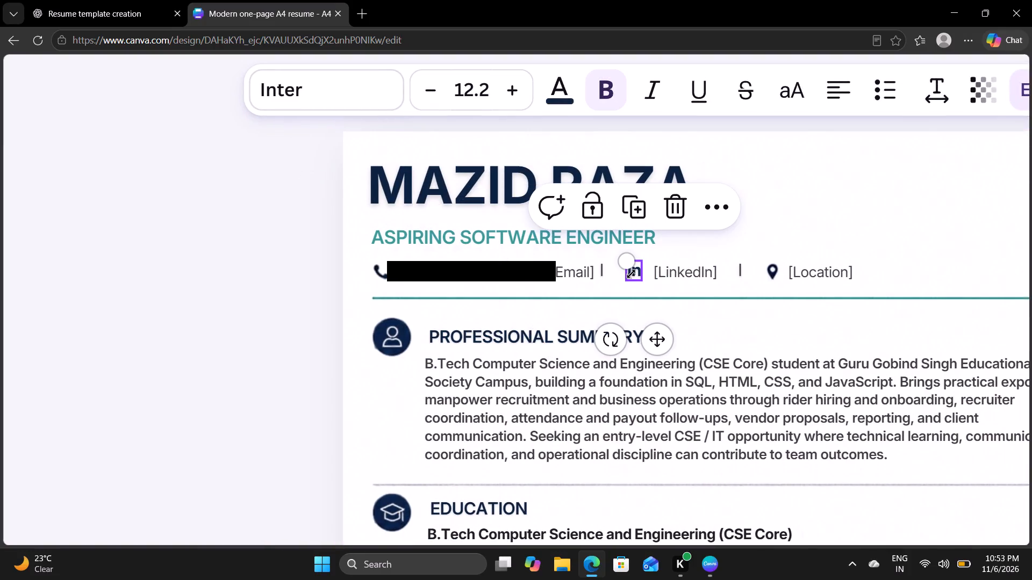
key("Delete")
left_click(688, 278)
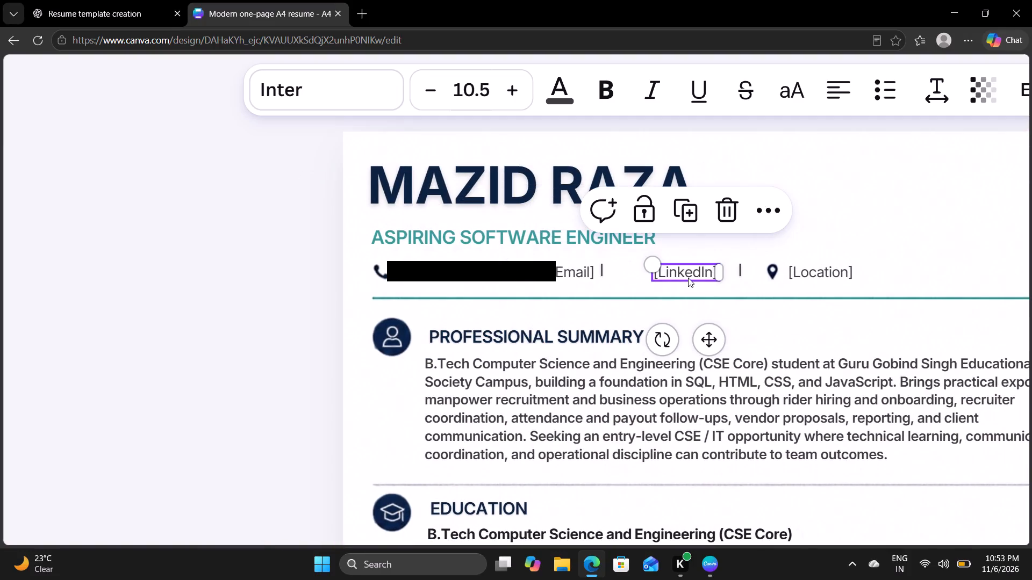
key("Delete")
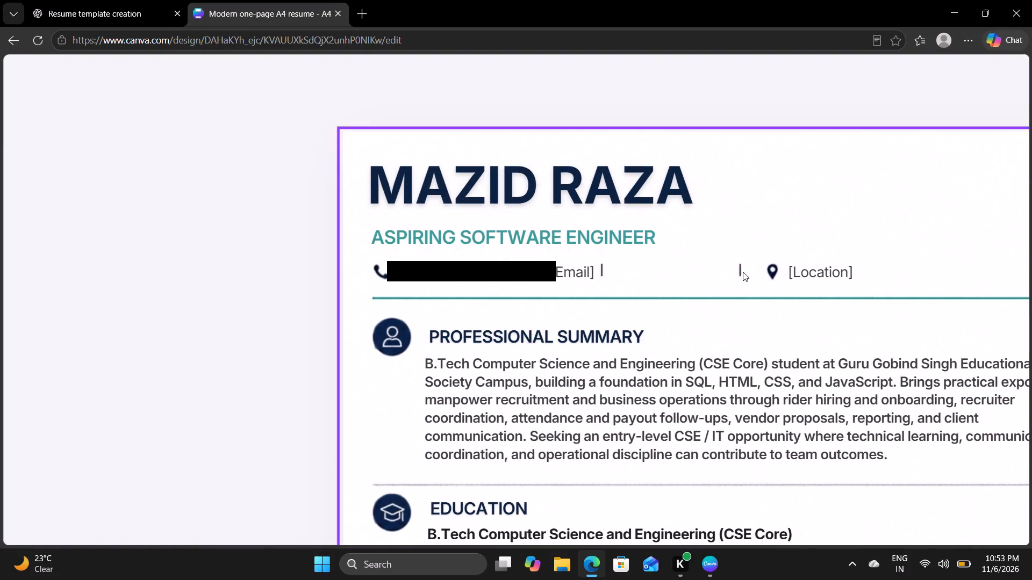
left_click(740, 274)
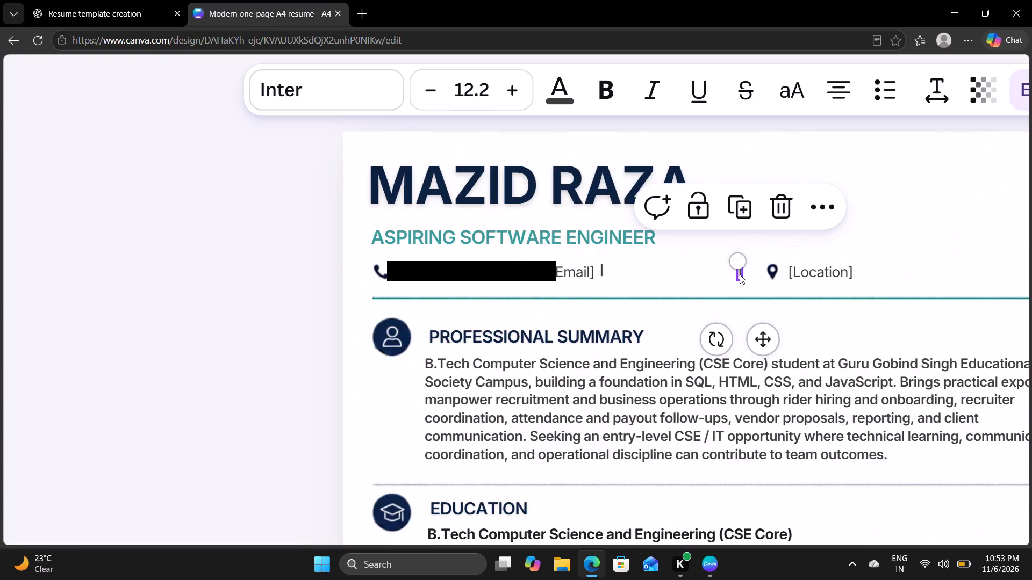
key("Delete")
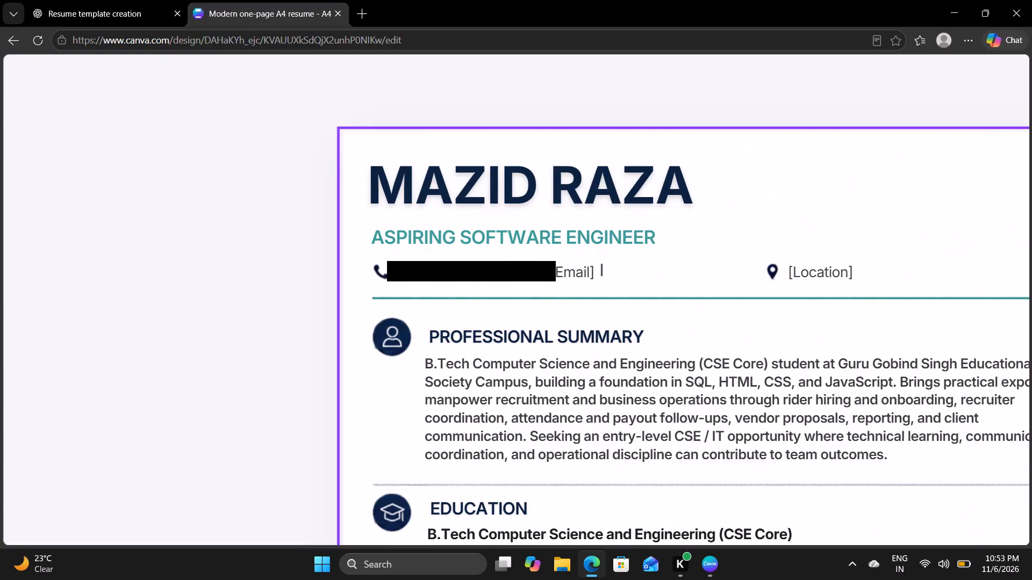
Move the envelope icon well clear of the phone number and nudge the separator just after the number.
left_click(533, 273)
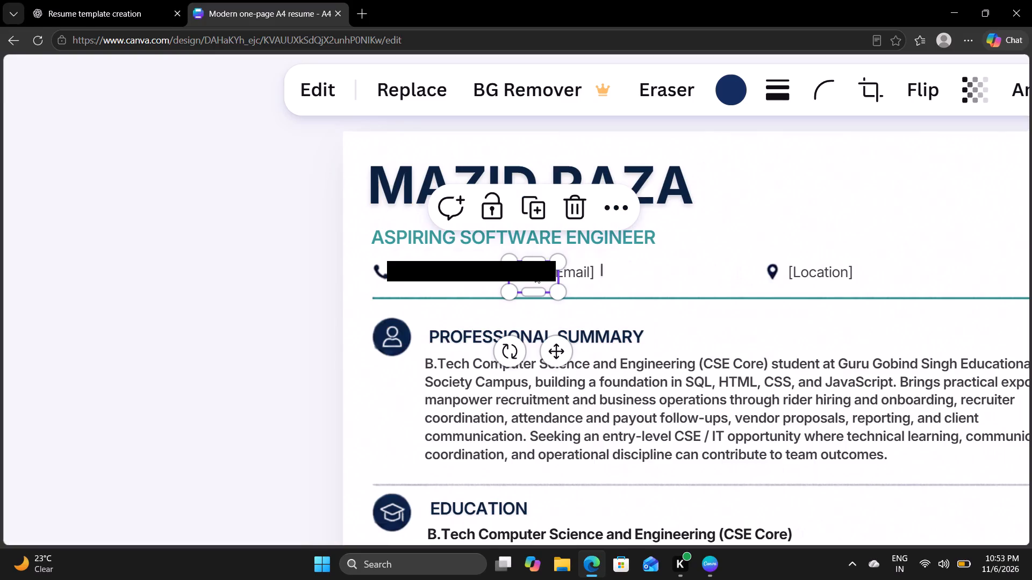
left_click_drag(543, 270, 544, 270)
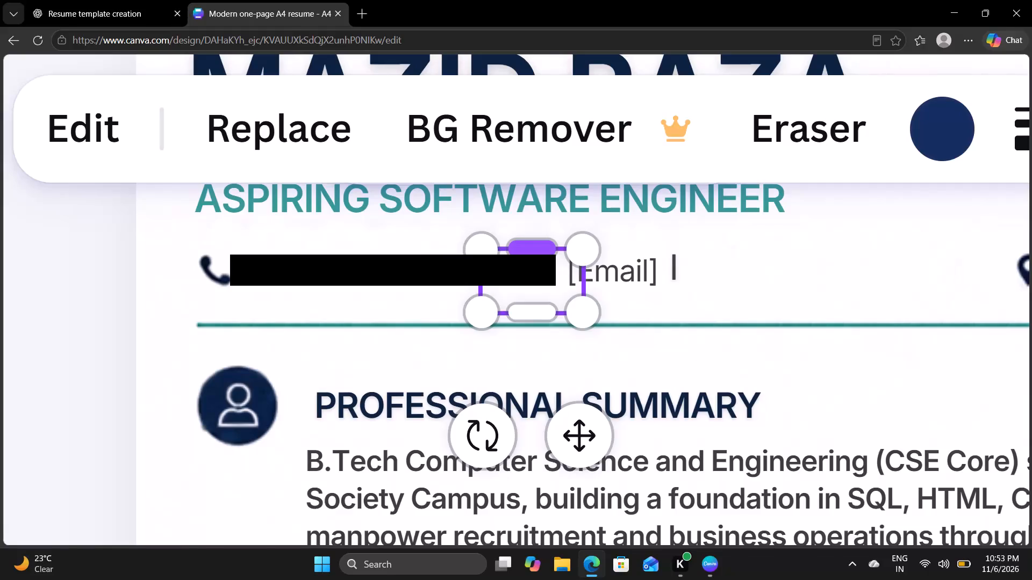
left_click_drag(544, 270, 557, 277)
left_click_drag(542, 282, 560, 287)
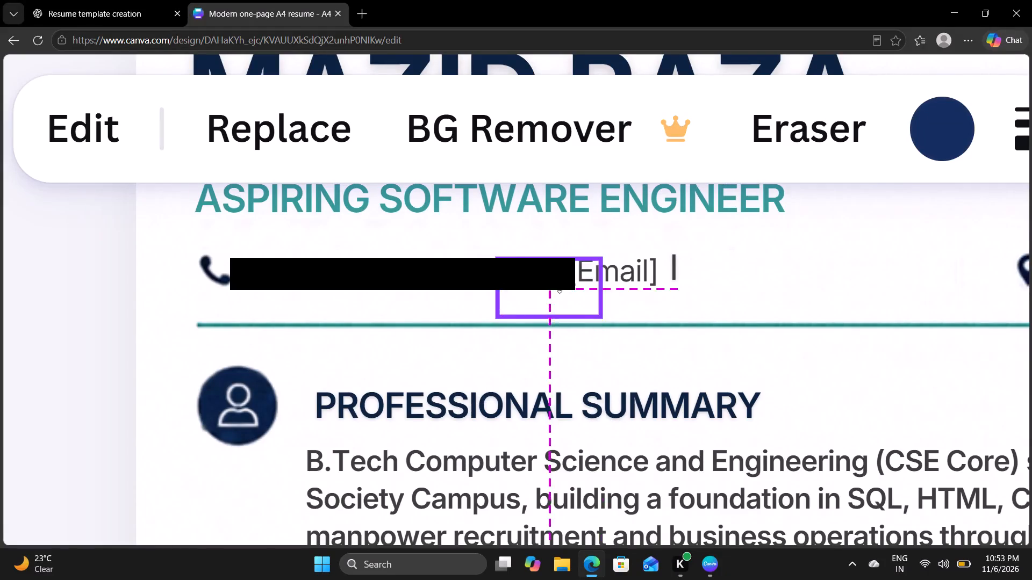
left_click_drag(560, 287, 552, 284)
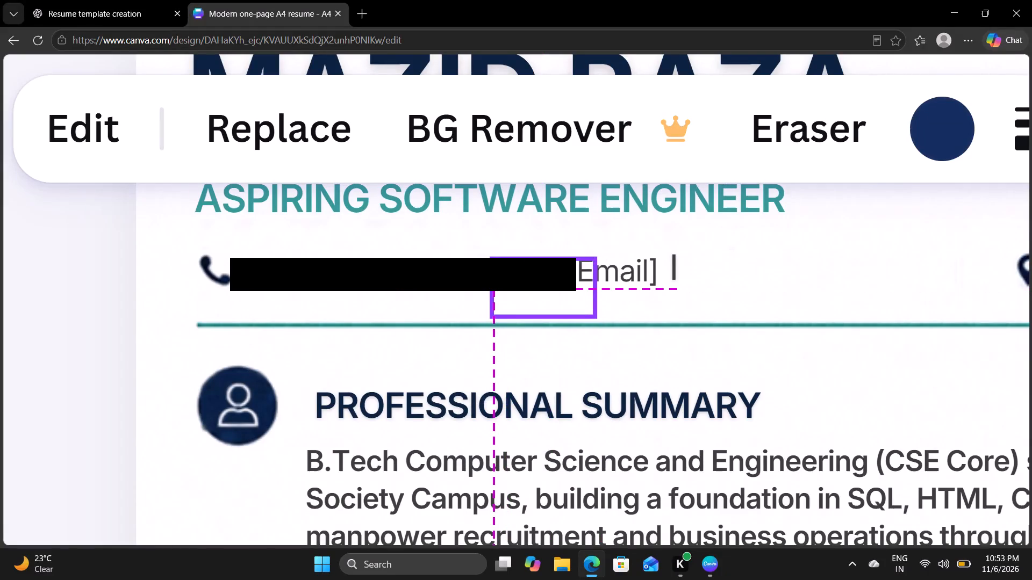
left_click_drag(552, 284, 574, 282)
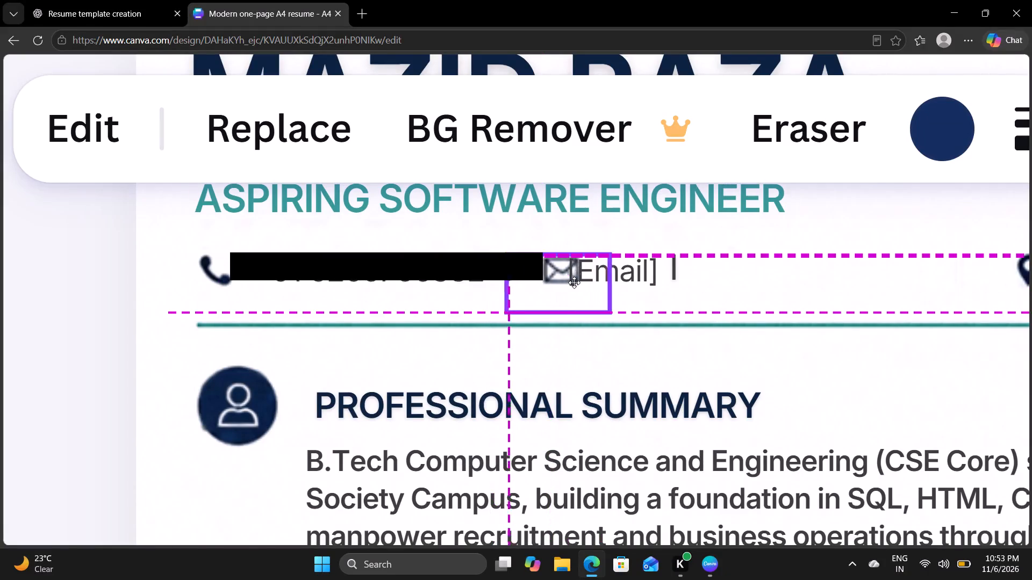
left_click_drag(574, 282, 594, 286)
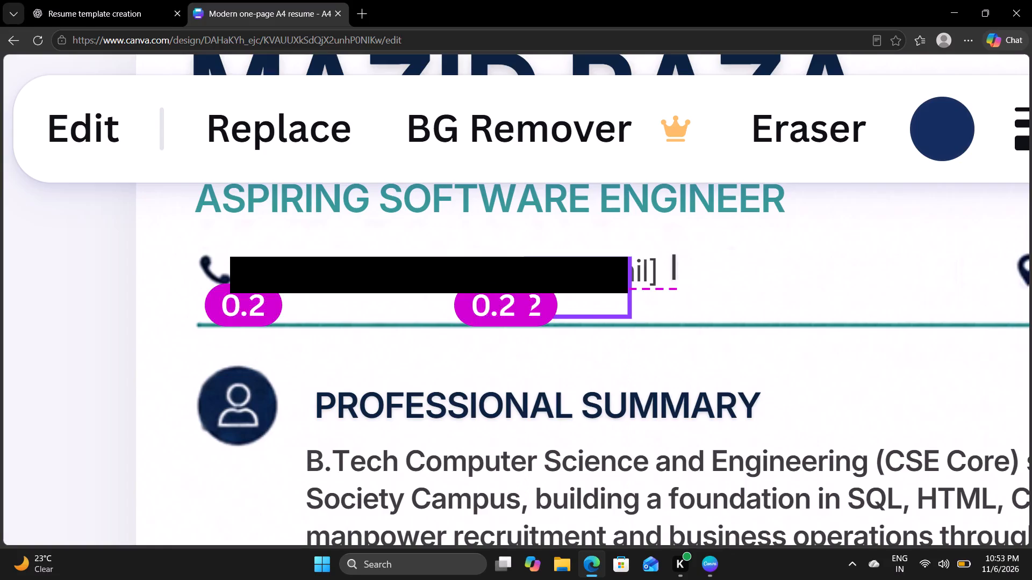
left_click_drag(594, 286, 613, 283)
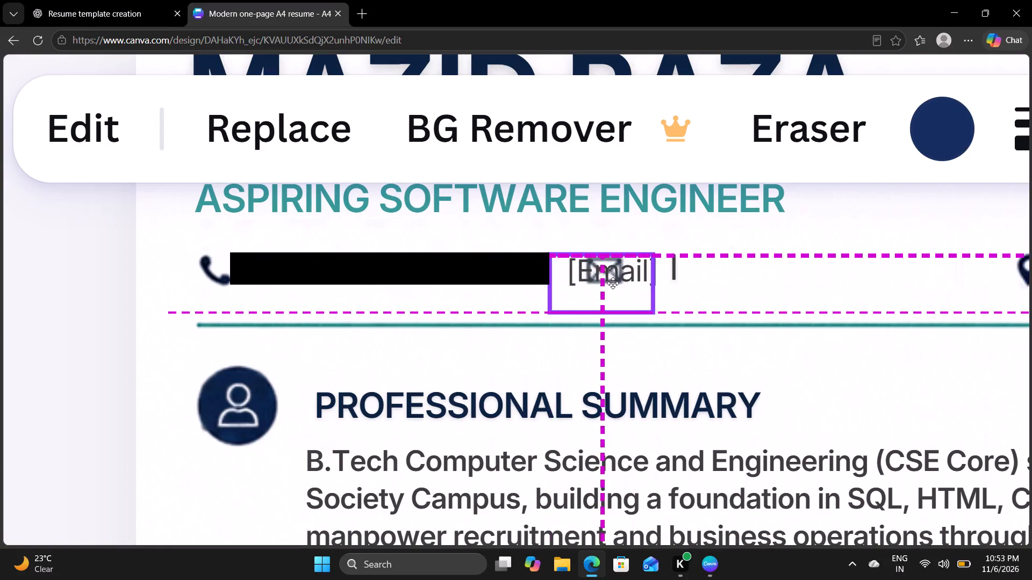
left_click_drag(613, 283, 637, 281)
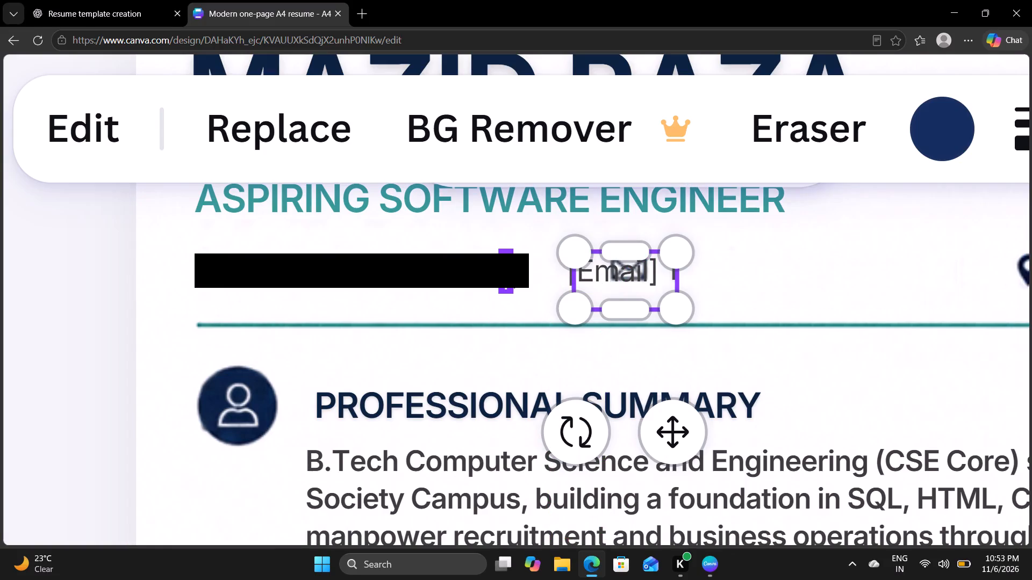
left_click_drag(510, 278, 529, 277)
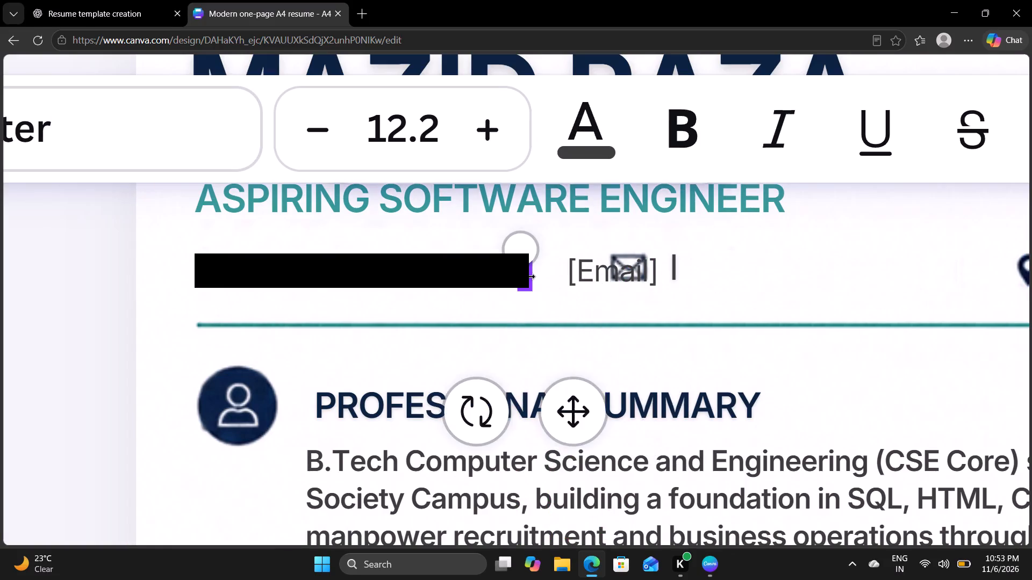
Place the [Email] placeholder just after the envelope icon and move the overlapping separator beyond it, before the location icon.
left_click_drag(606, 277, 674, 278)
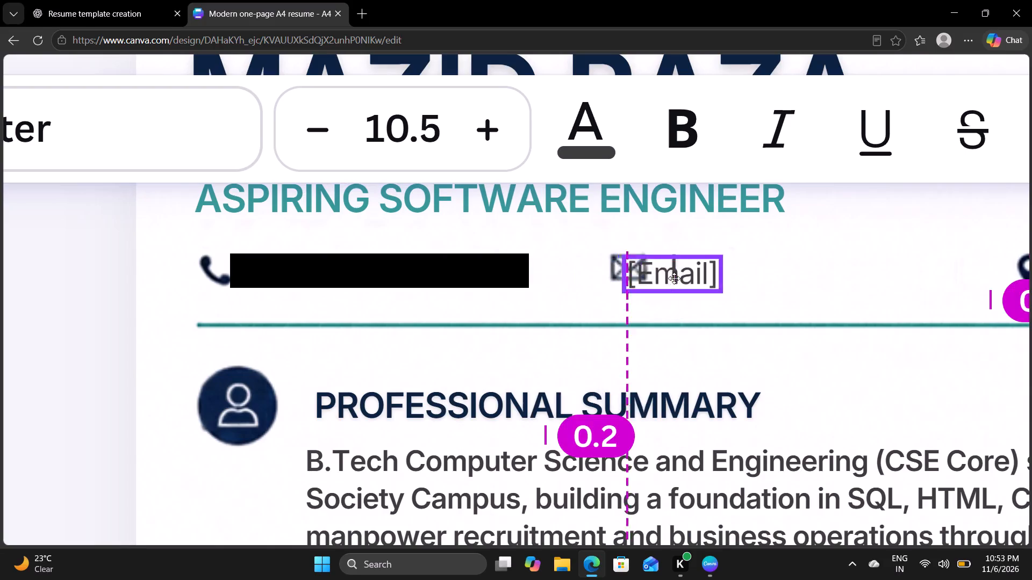
left_click_drag(674, 278, 712, 273)
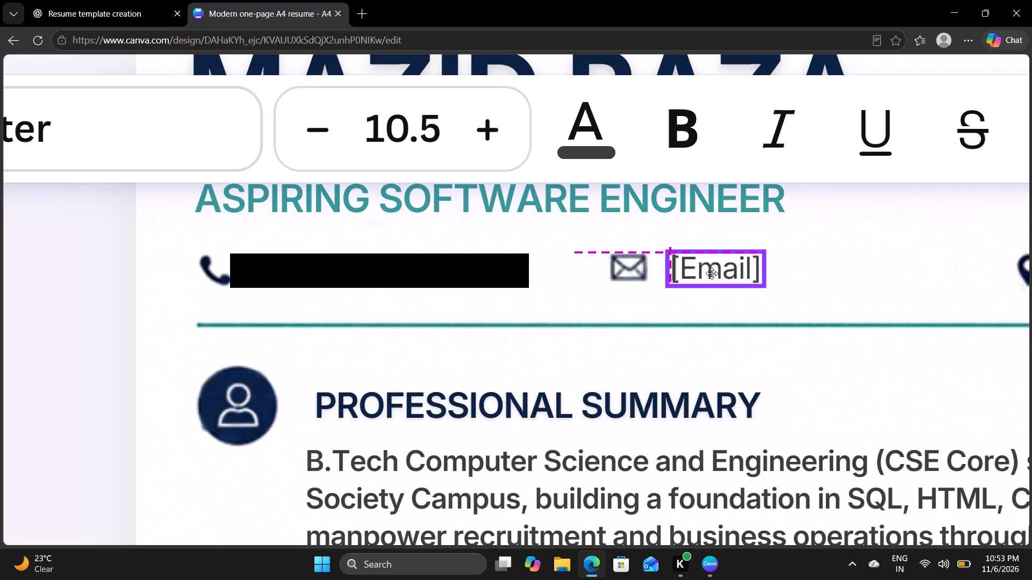
left_click_drag(712, 273, 734, 273)
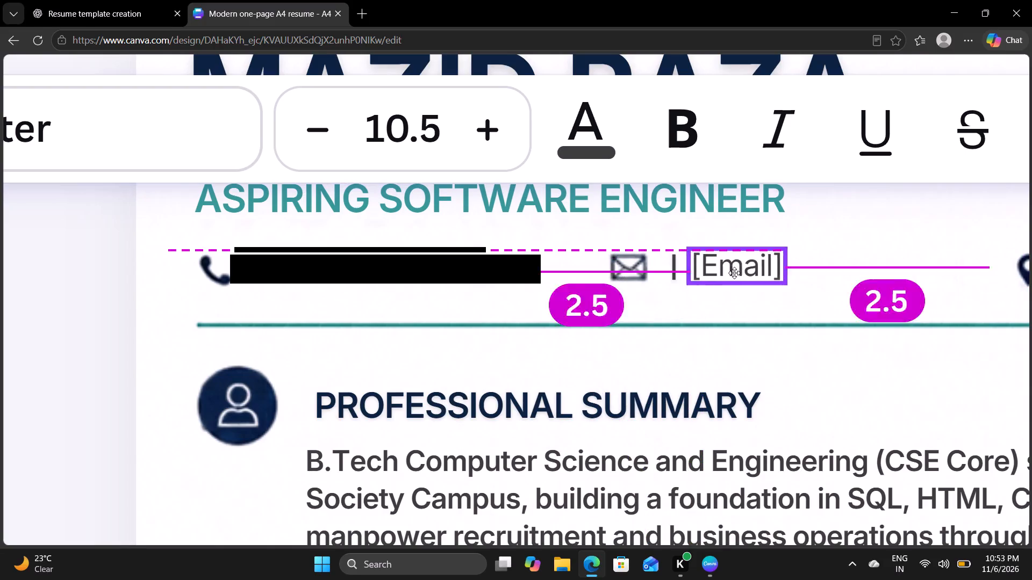
left_click_drag(734, 273, 707, 274)
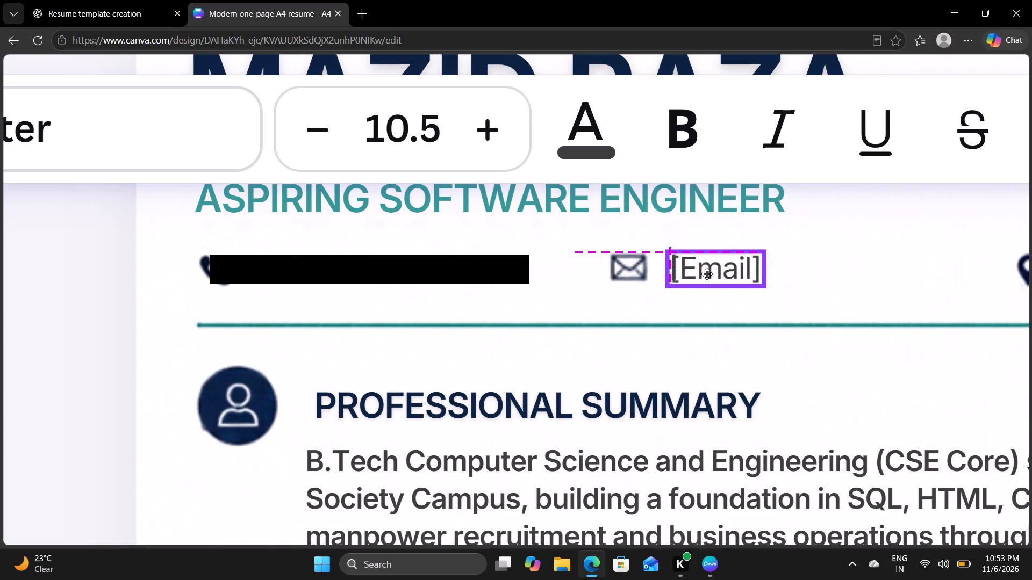
left_click_drag(707, 274, 712, 275)
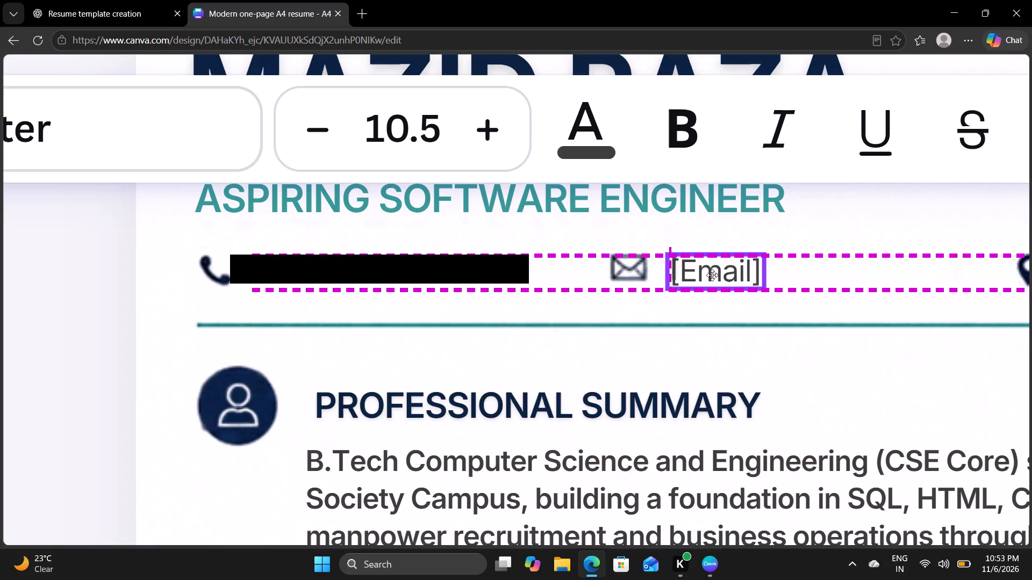
left_click_drag(712, 275, 718, 275)
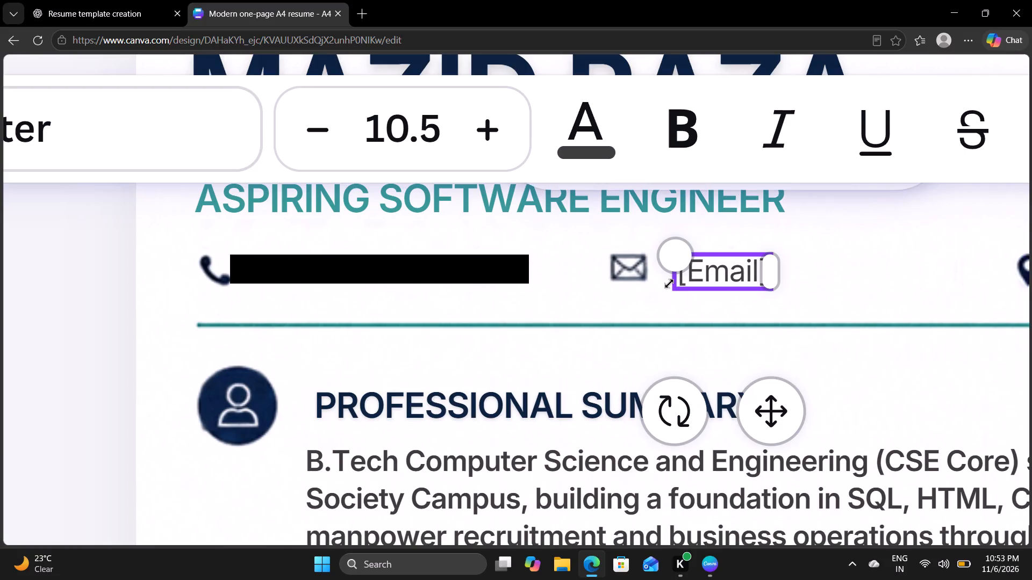
left_click(667, 289)
double_click(667, 289)
left_click(647, 306)
left_click(647, 306)
left_click_drag(647, 306, 625, 274)
left_click(625, 274)
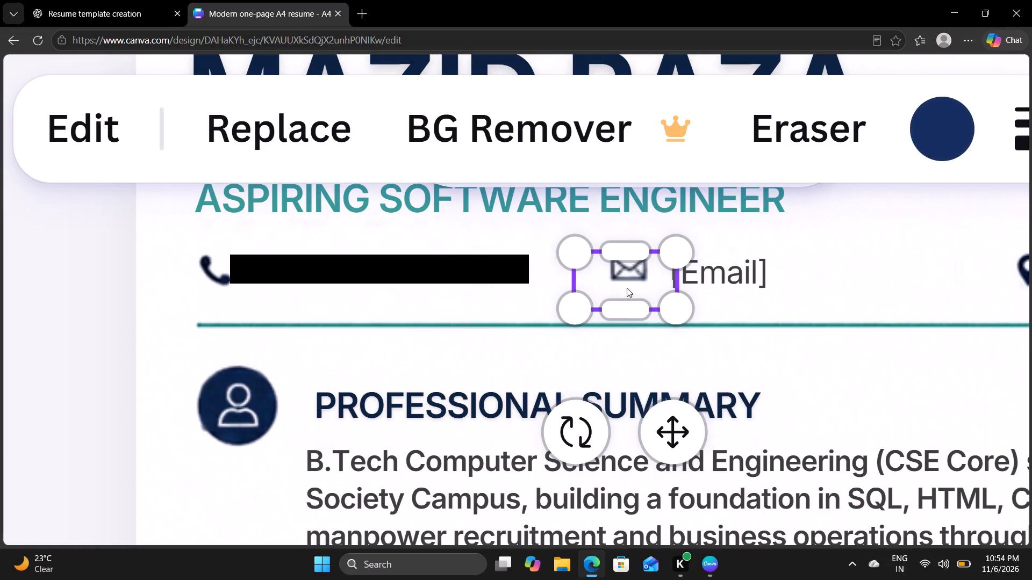
left_click(427, 275)
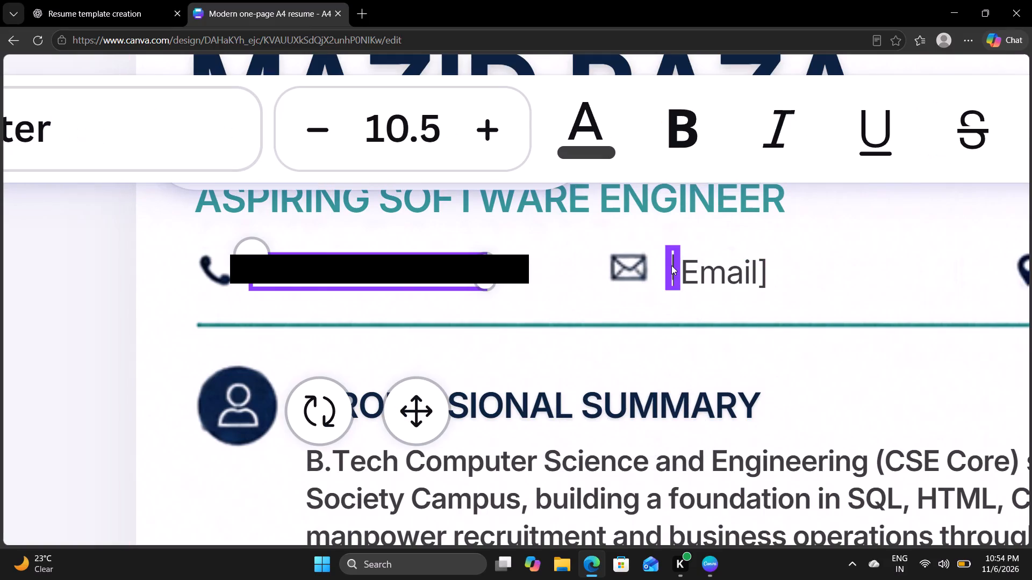
left_click_drag(670, 263, 816, 265)
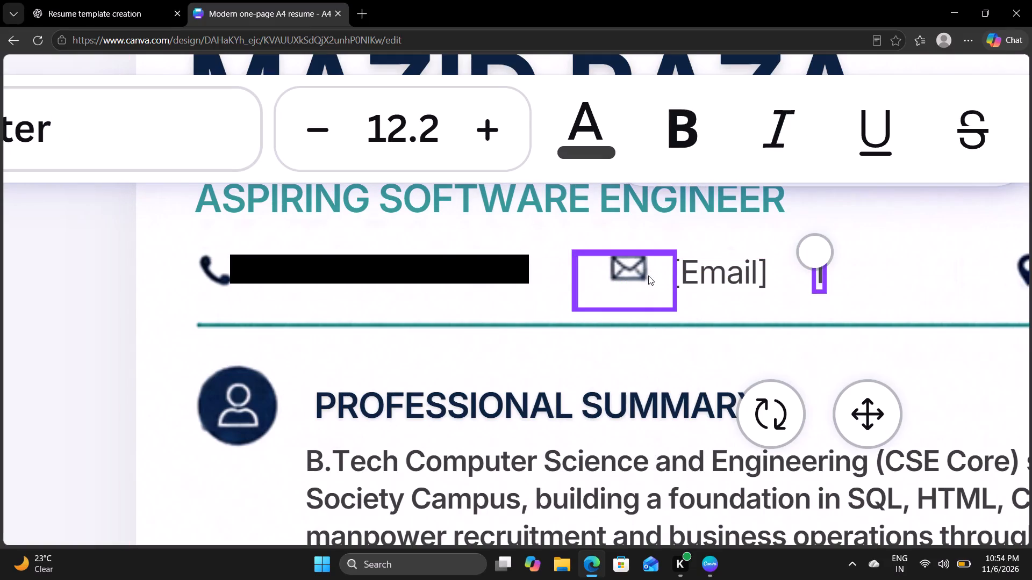
Nudge the envelope icon slightly down to line up with the contact row text.
left_click_drag(645, 274, 644, 279)
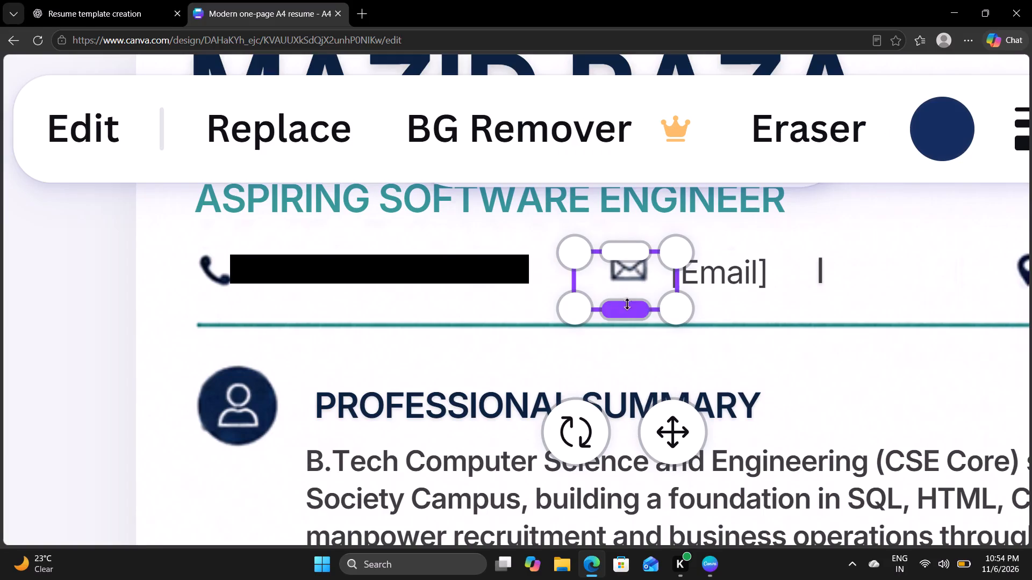
left_click_drag(647, 274, 649, 284)
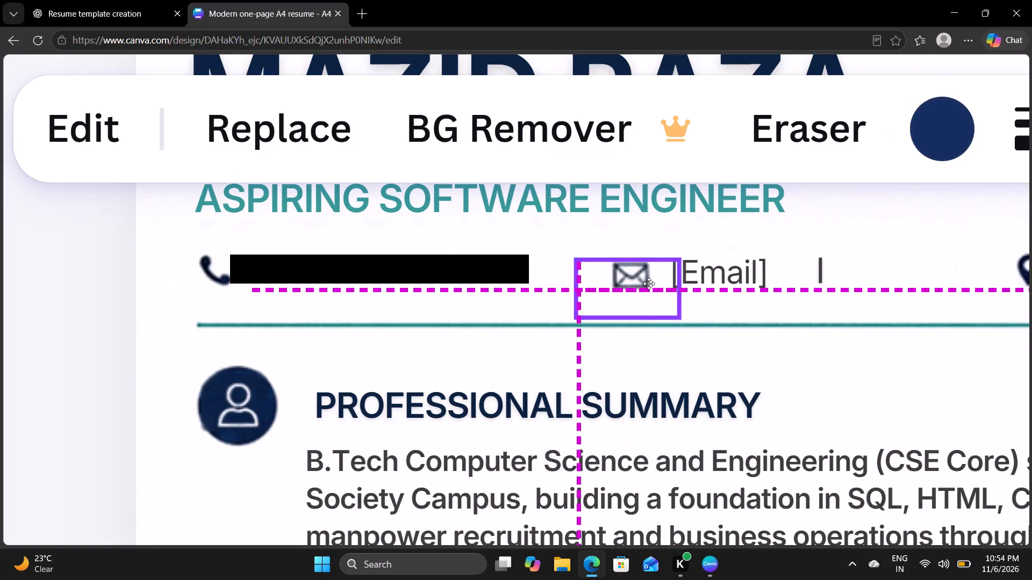
Nudge the envelope icon slightly up and reposition the [Email] placeholder just after it, in line with the contact row text.
left_click_drag(649, 284, 650, 279)
left_click_drag(726, 276, 722, 269)
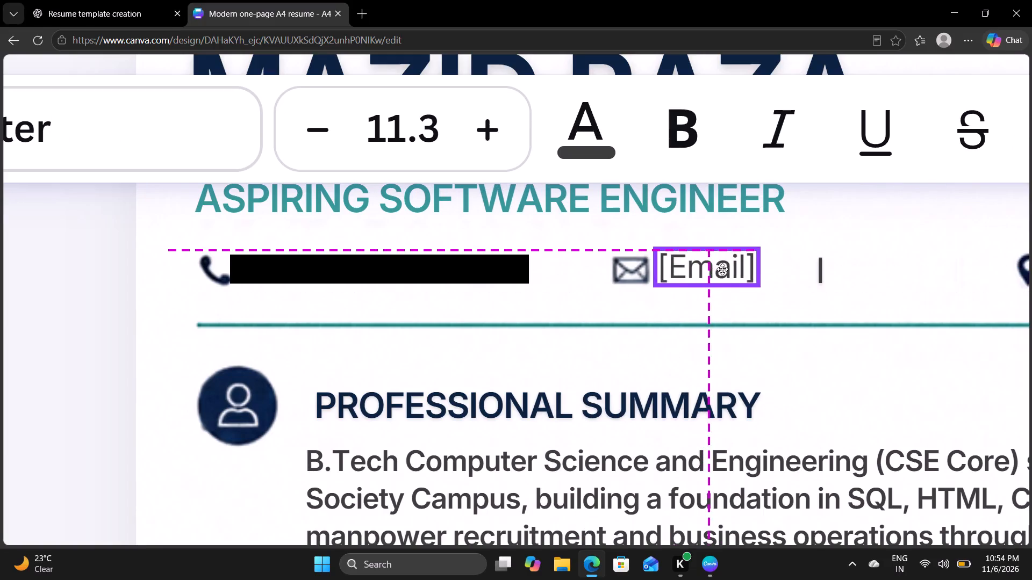
left_click_drag(722, 269, 730, 275)
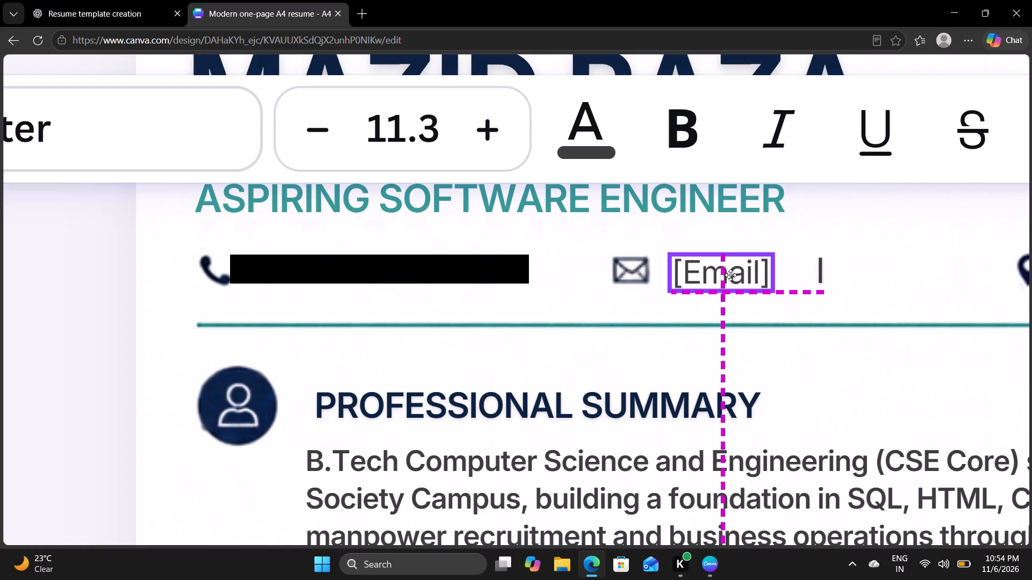
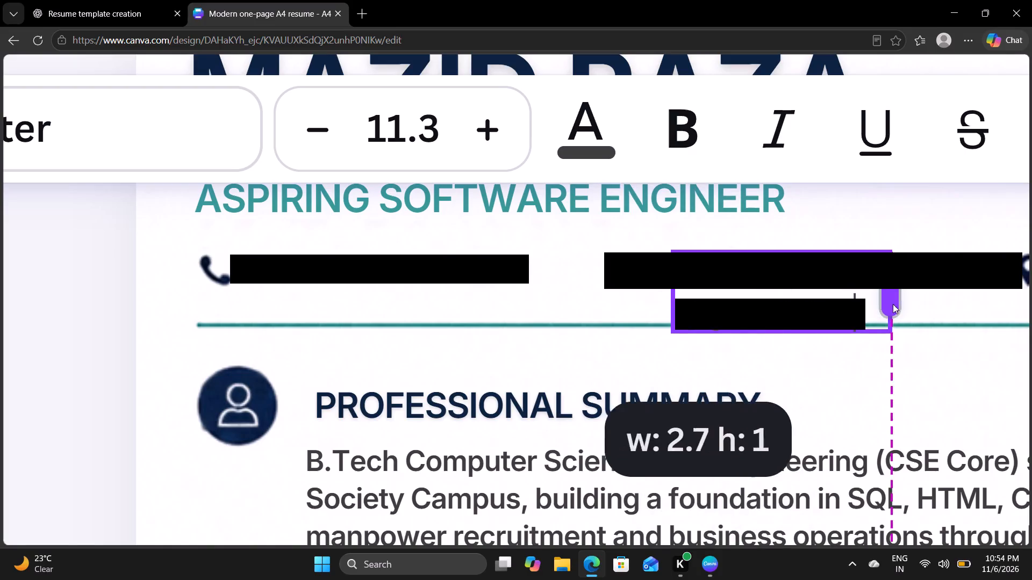
Widen the email address text box in the contact row to about 4.5 so the address fits on one line.
left_click_drag(893, 304, 1006, 296)
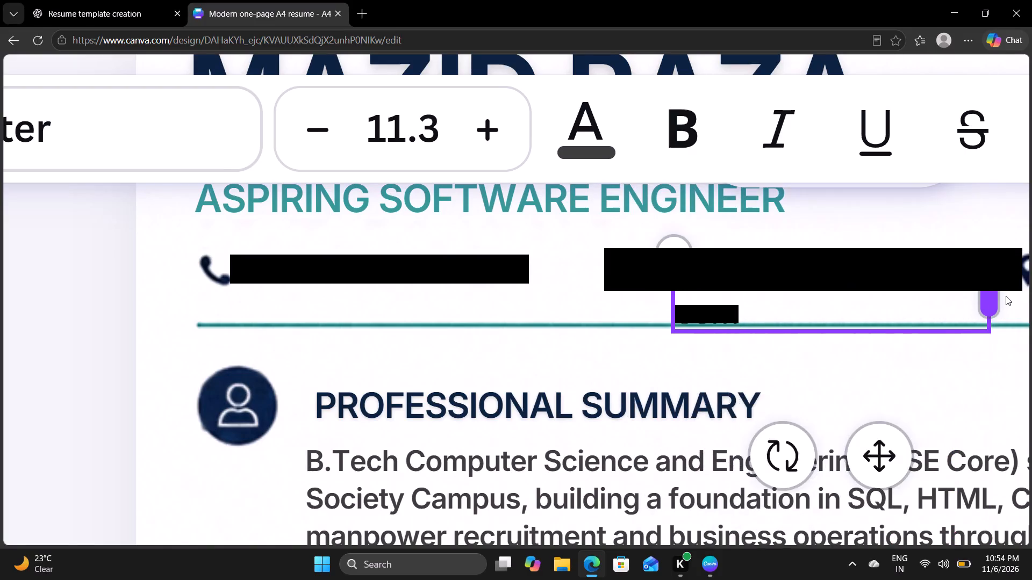
scroll(1006, 296, "left", 6)
left_click_drag(712, 294, 714, 295)
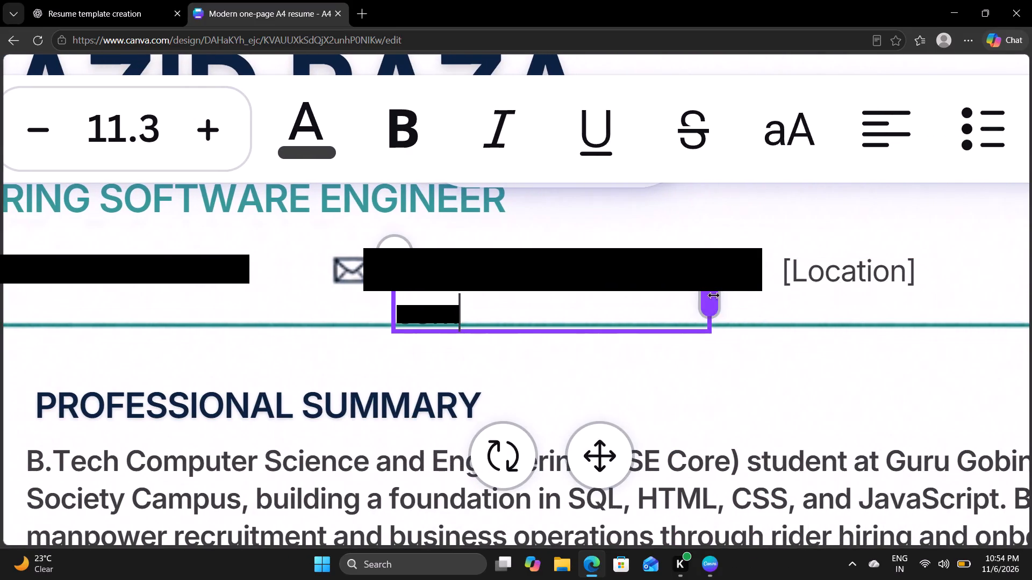
left_click_drag(714, 295, 763, 292)
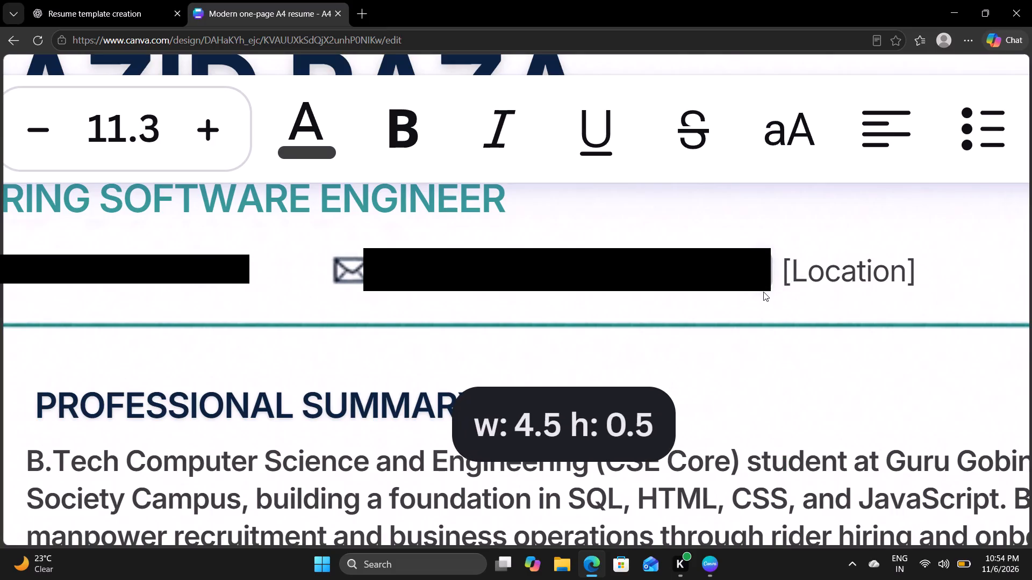
left_click_drag(763, 292, 763, 292)
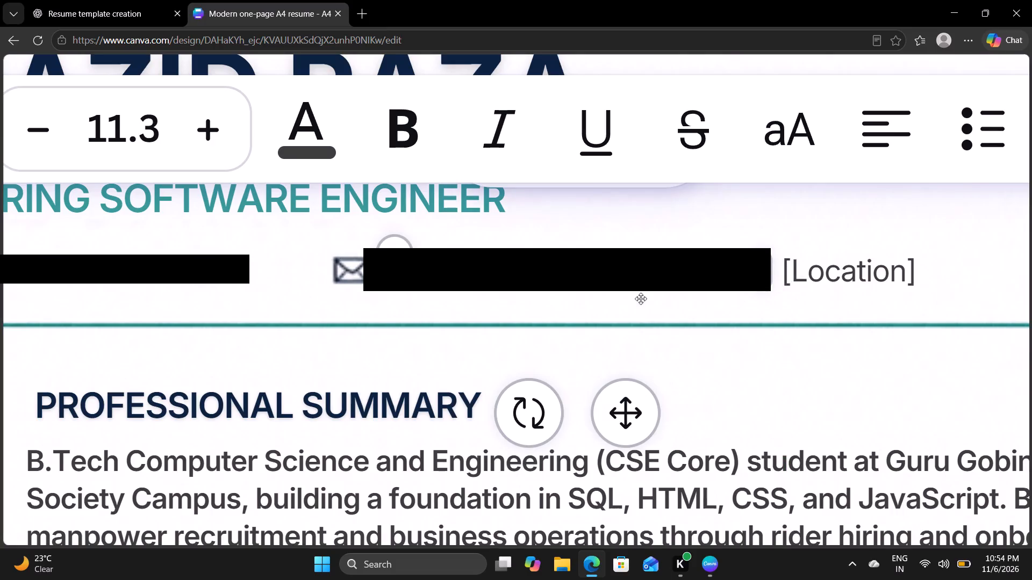
Select the separator that overlaps the email address in the contact row.
left_click(538, 300)
Move the separator overlapping the middle of the email address to just past the end of the email address.
scroll(546, 310, "up", 5)
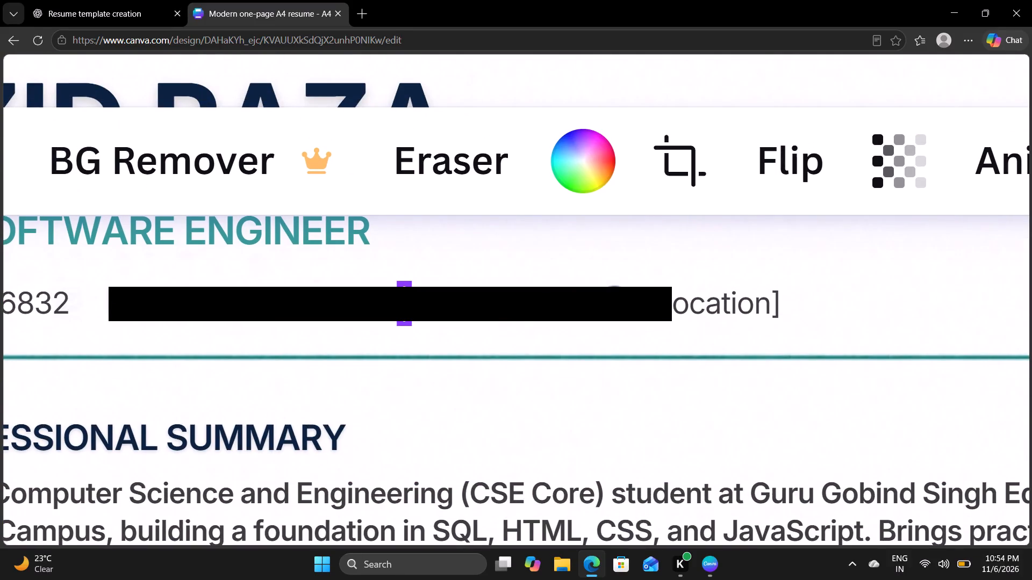
left_click_drag(408, 307, 644, 311)
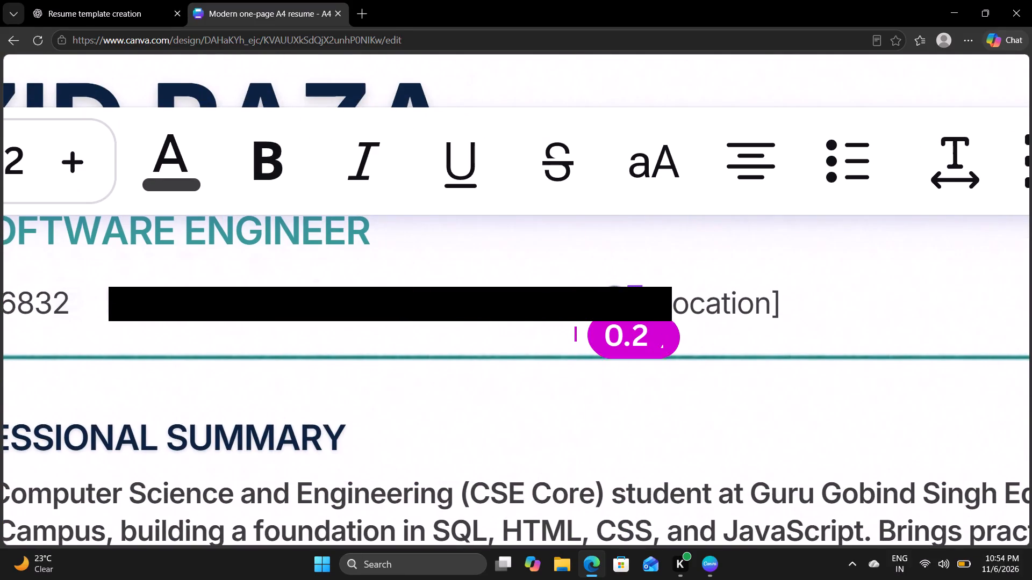
left_click_drag(644, 311, 664, 311)
Move the [Location] placeholder and the location icon farther along the contact row, well clear of the email address and its separator.
left_click_drag(712, 312, 839, 299)
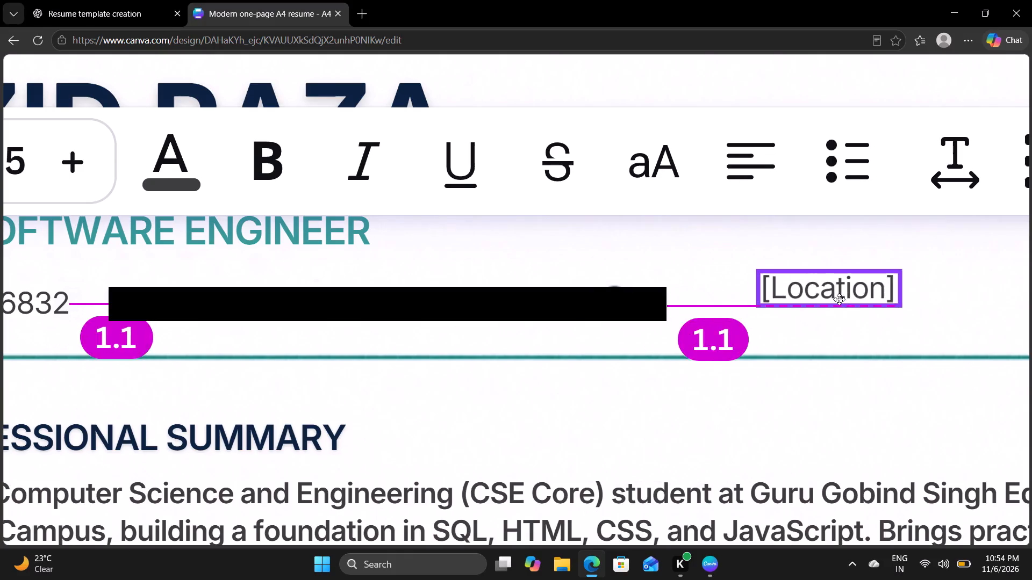
left_click_drag(839, 299, 944, 325)
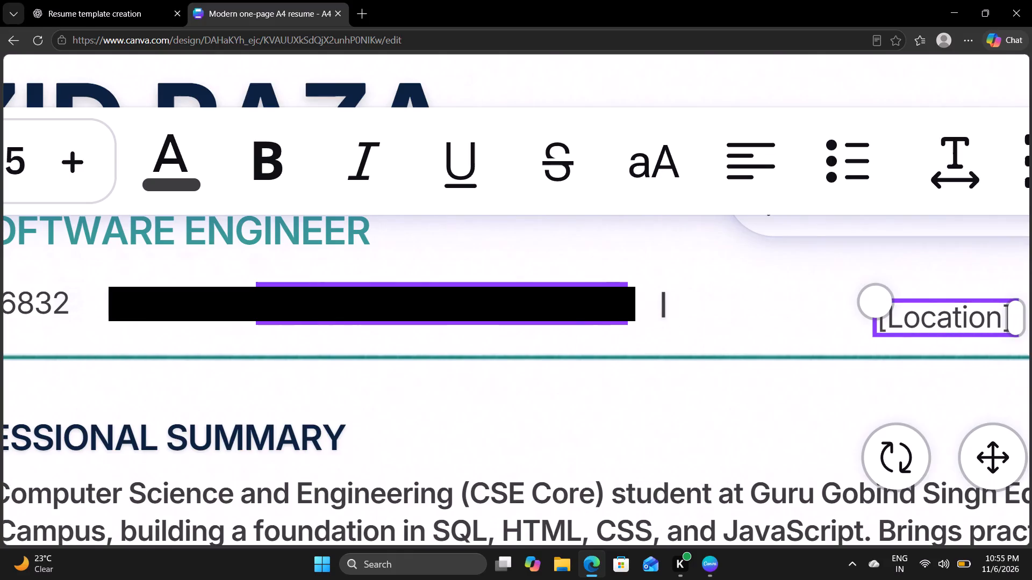
left_click_drag(641, 308, 901, 309)
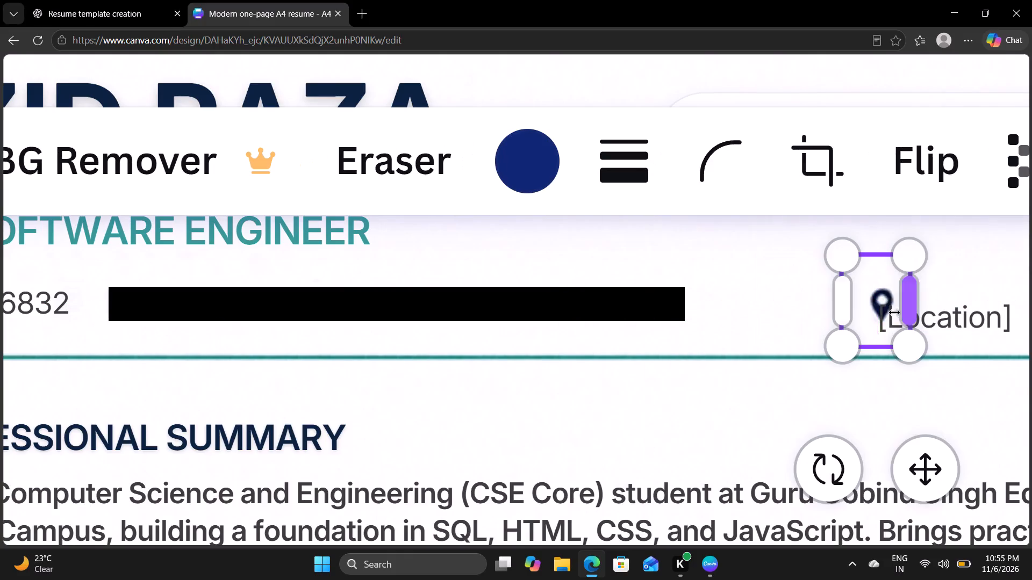
Fine-tune the spacing of the separator after the email address, shifting it slightly away from the email text.
left_click_drag(663, 314, 665, 314)
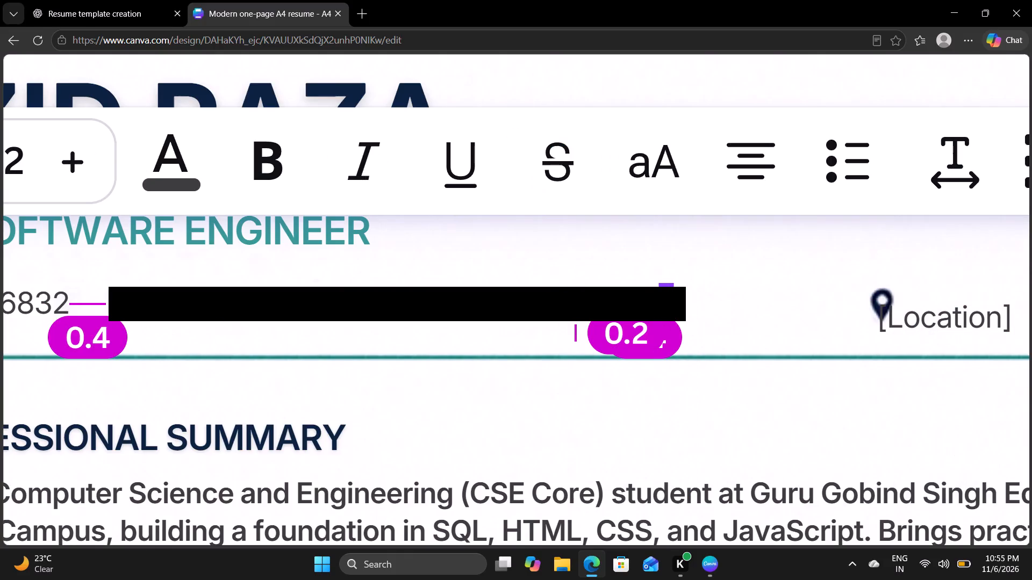
left_click_drag(665, 314, 680, 311)
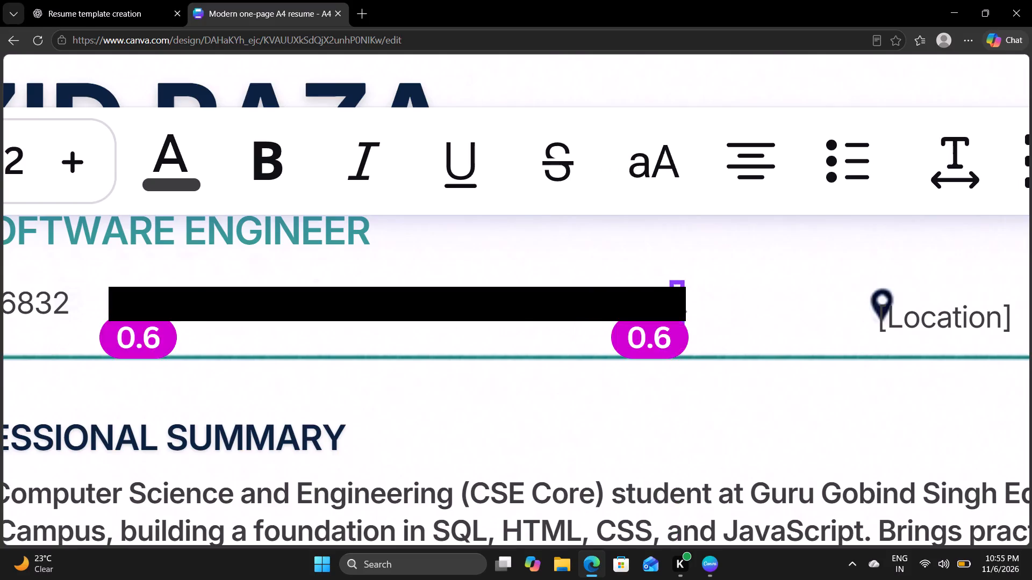
left_click_drag(680, 311, 679, 313)
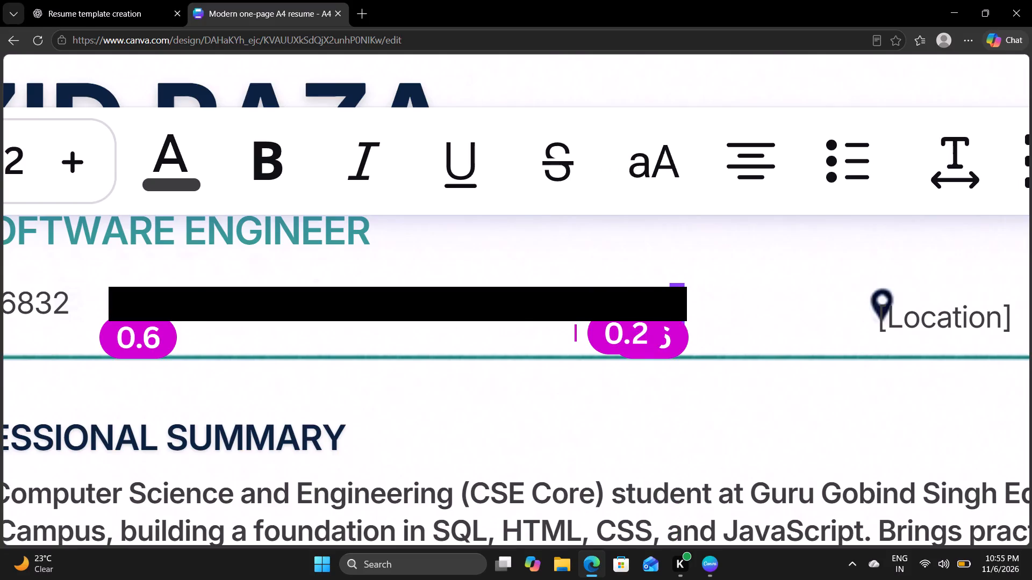
left_click_drag(679, 313, 674, 312)
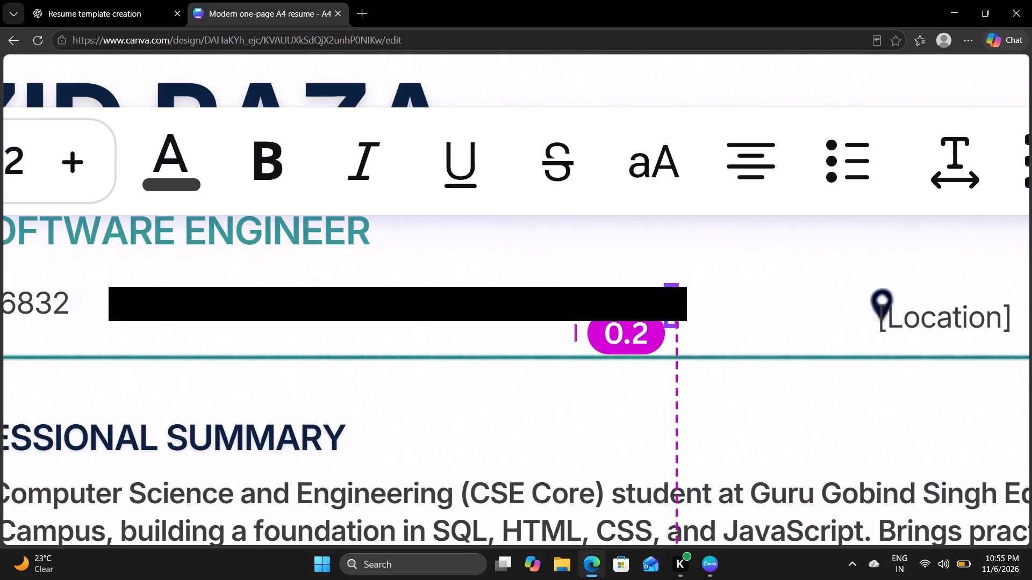
left_click_drag(674, 312, 680, 311)
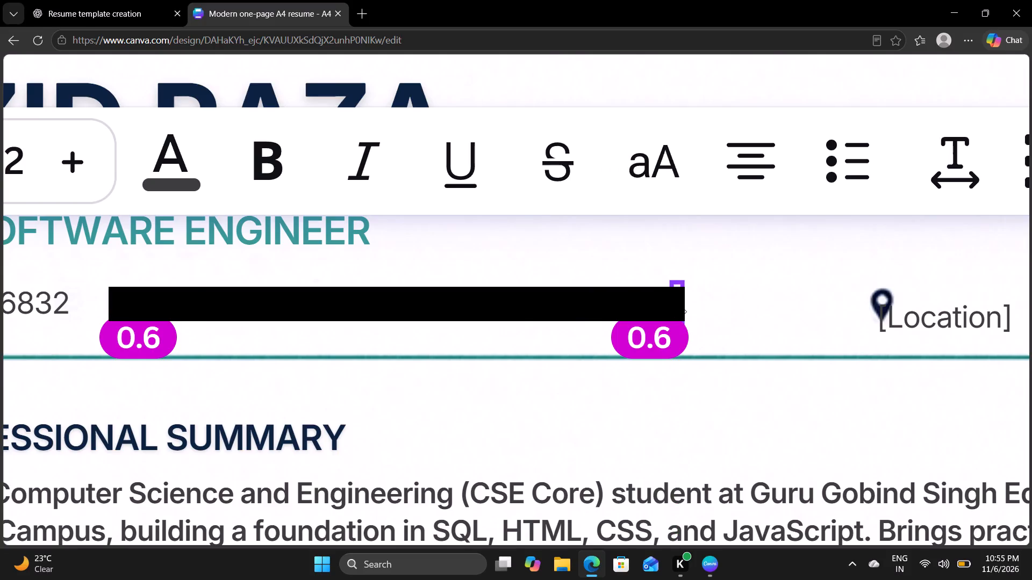
left_click_drag(680, 311, 681, 311)
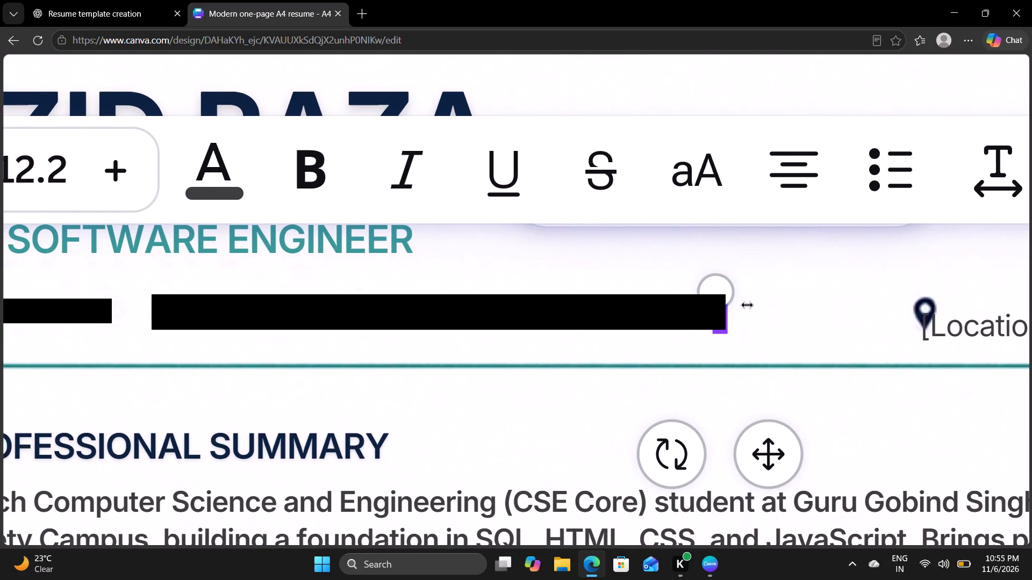
Nudge the separator after the phone number slightly toward the envelope icon and down to line up with the contact row text.
left_click_drag(155, 317, 164, 320)
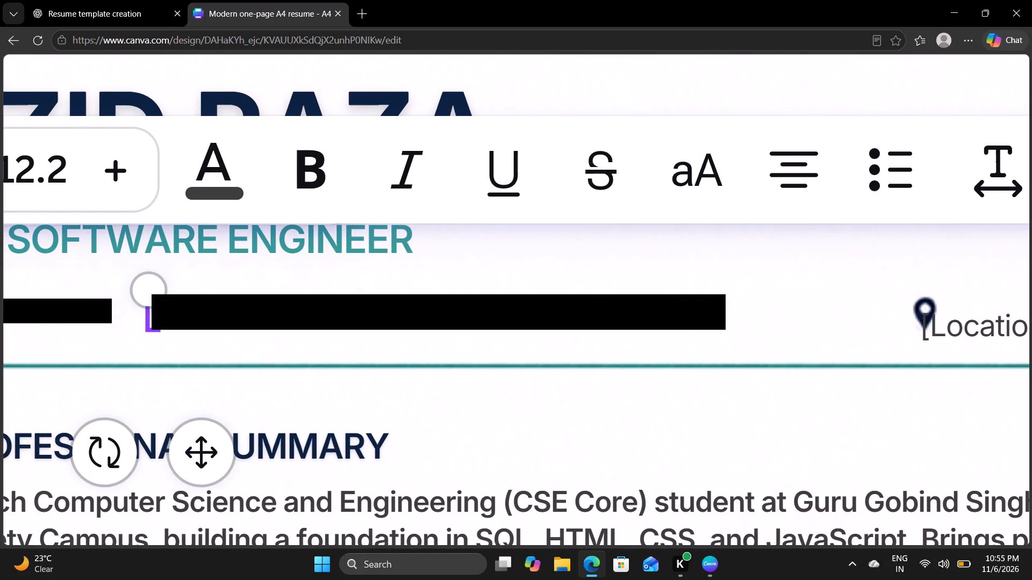
left_click_drag(164, 320, 171, 321)
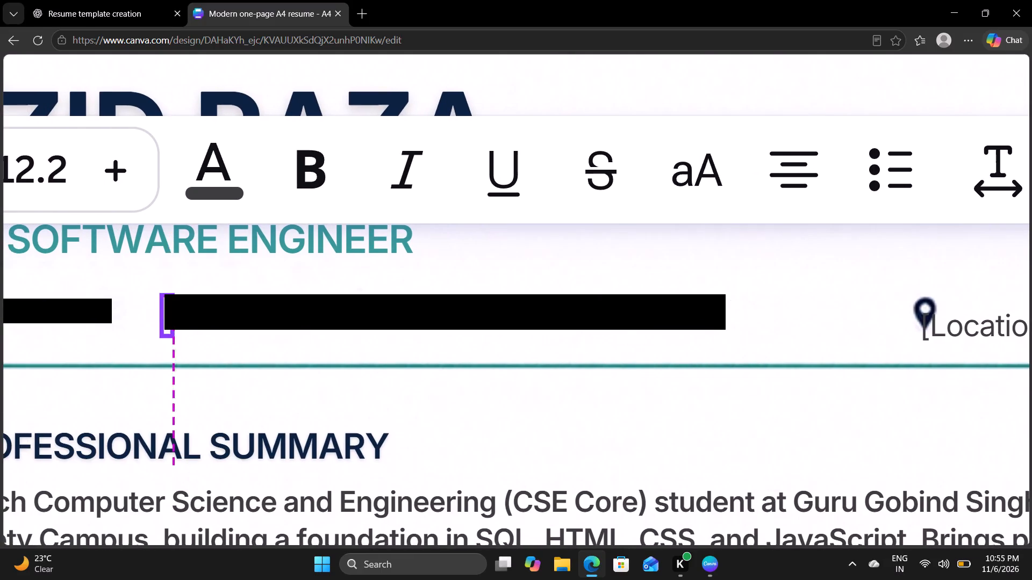
left_click_drag(171, 321, 171, 324)
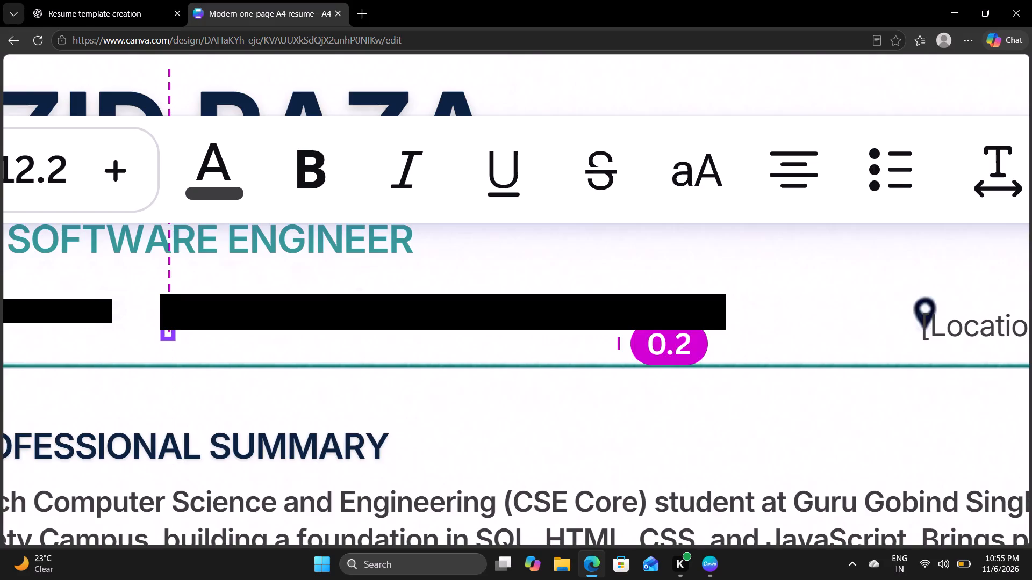
left_click_drag(171, 324, 171, 322)
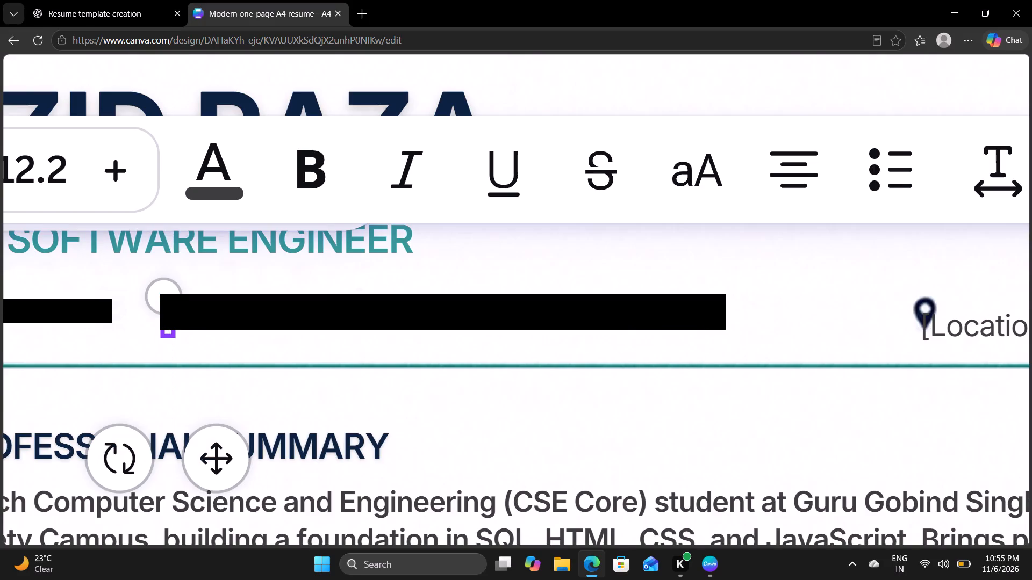
left_click(310, 349)
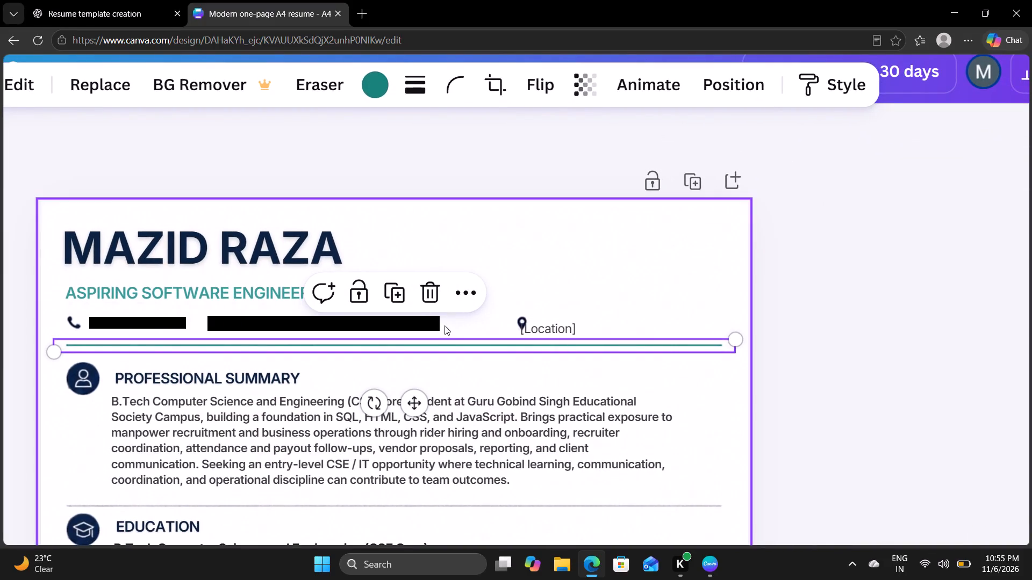
left_click(435, 321)
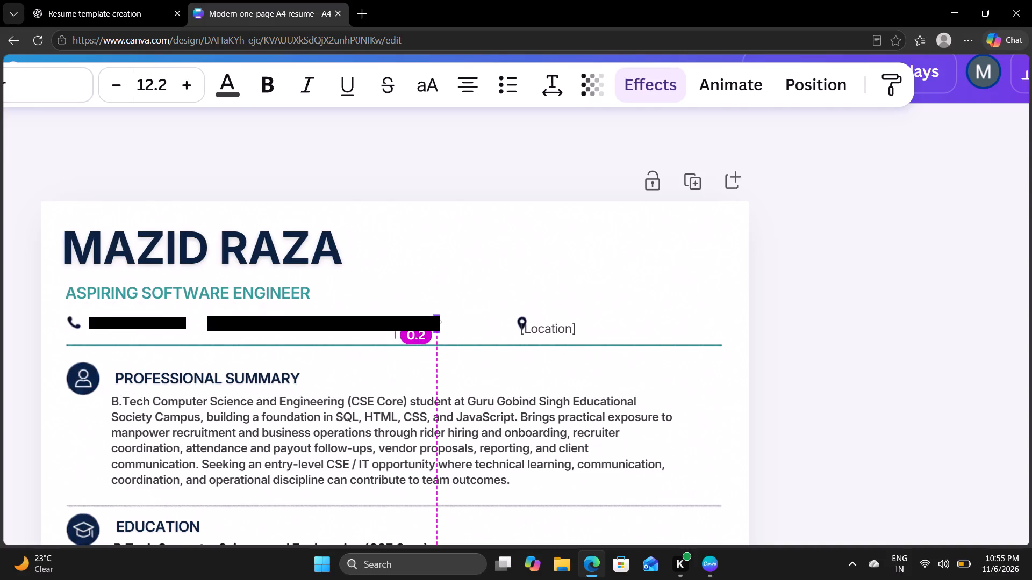
left_click(485, 332)
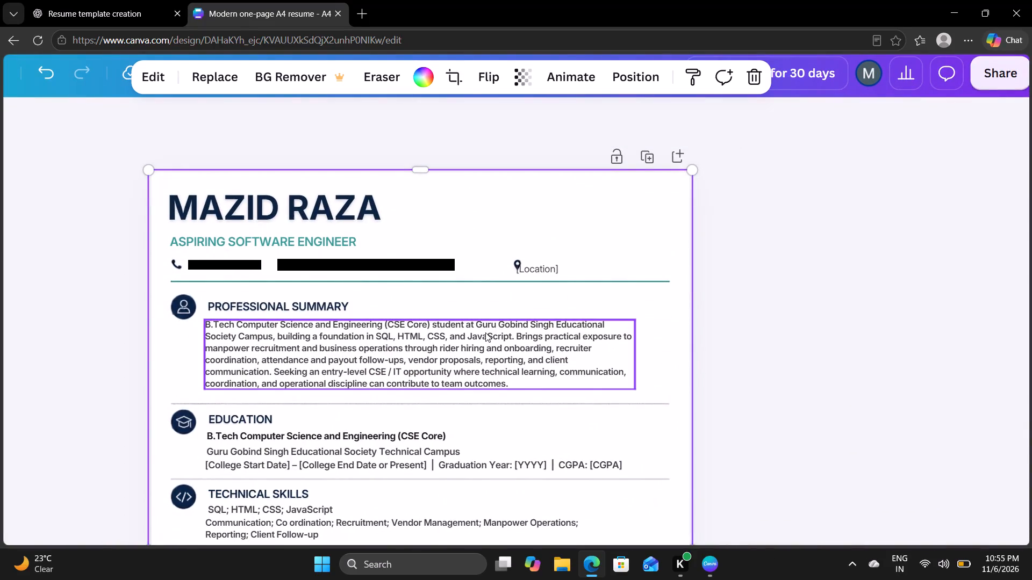
Place the location icon just after the email's separator and the [Location] placeholder right beside the icon, level with the contact row.
scroll(372, 297, "right", 1)
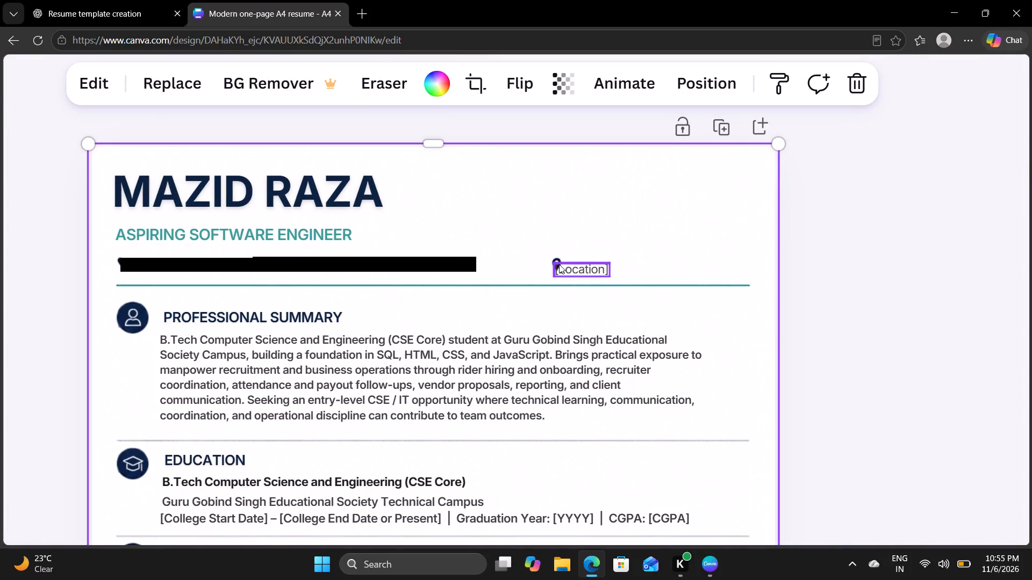
left_click_drag(557, 257, 505, 253)
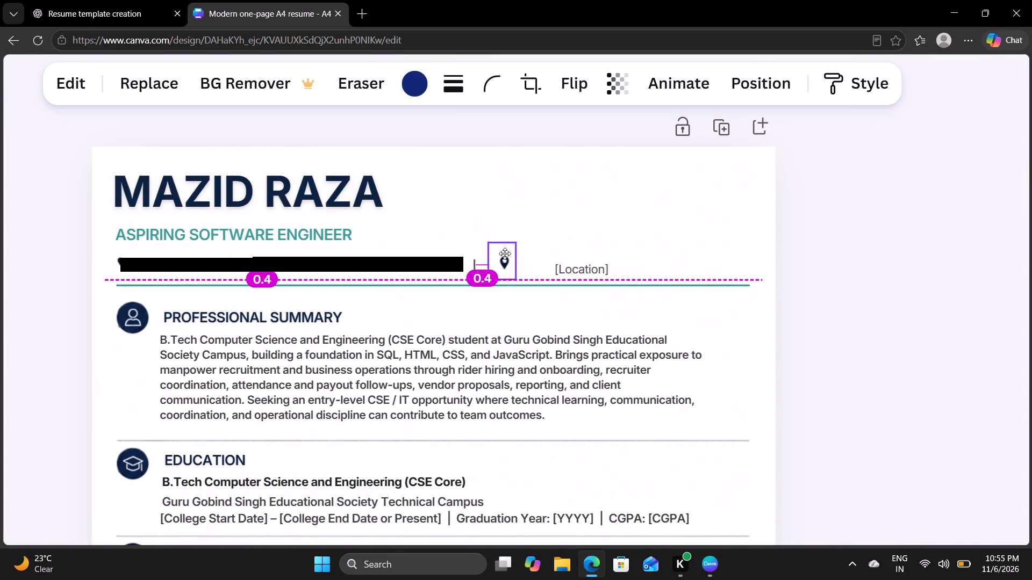
left_click_drag(505, 253, 504, 253)
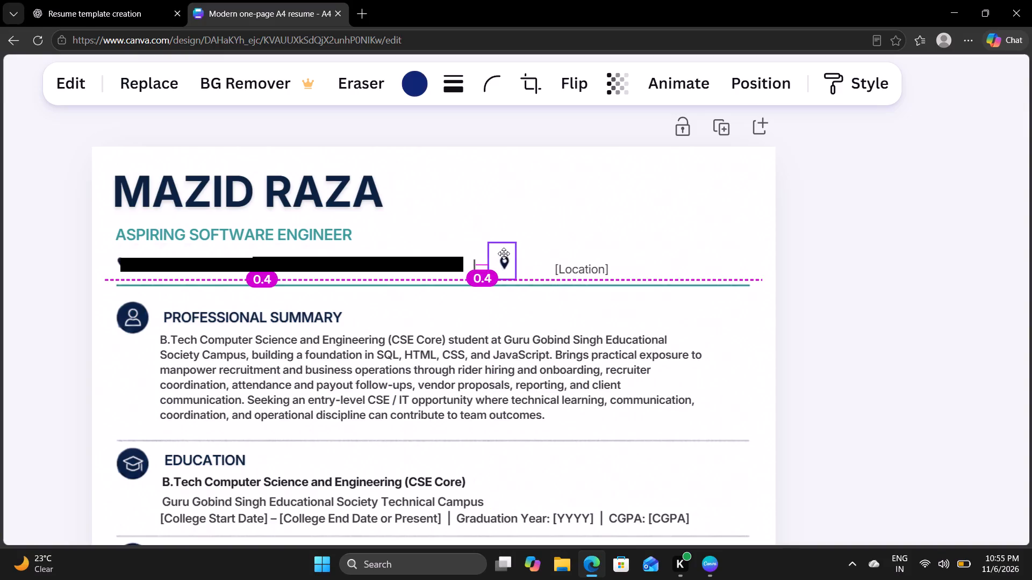
left_click_drag(504, 253, 505, 253)
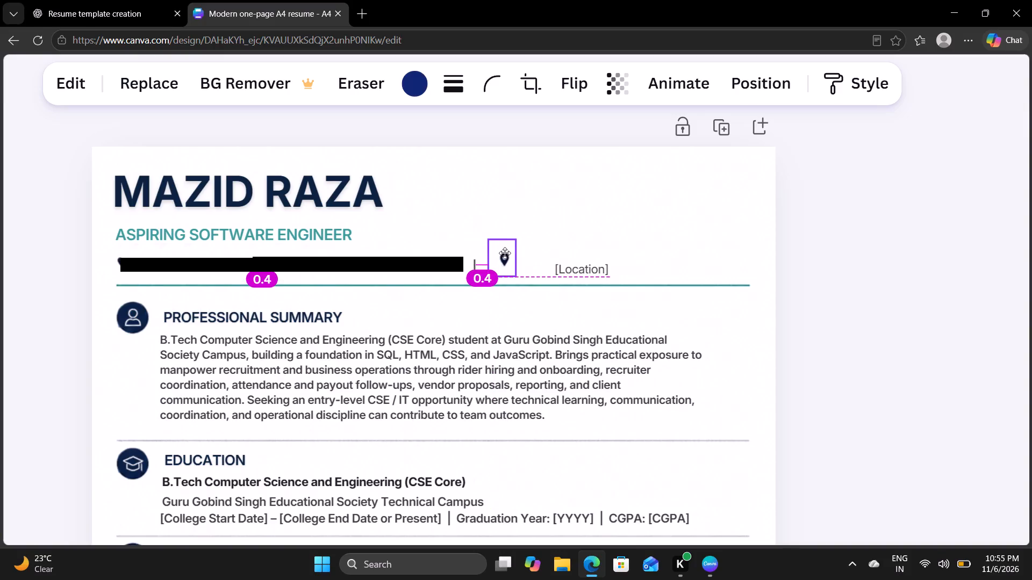
left_click_drag(505, 253, 505, 255)
left_click_drag(579, 266, 544, 261)
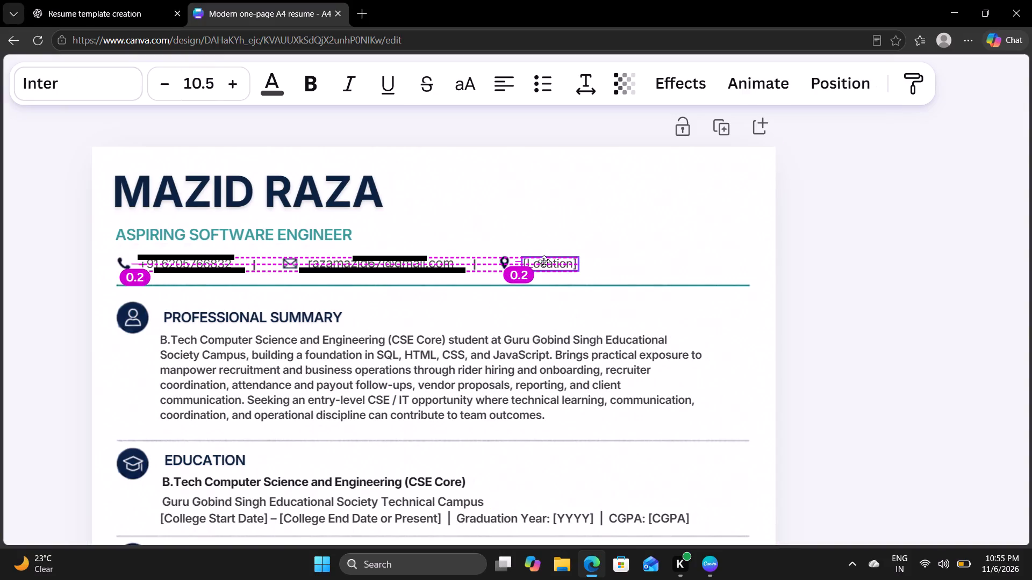
left_click_drag(544, 261, 544, 261)
left_click(689, 238)
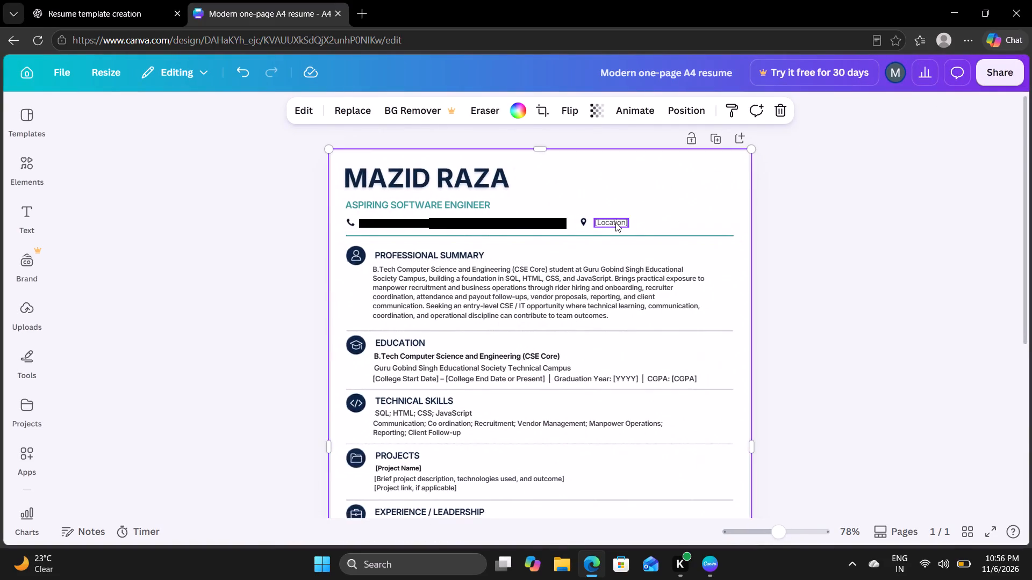
Replace the [Location] placeholder with the owner's locality, city, state and postal code, separated by commas and a dash before the code.
triple_click(615, 222)
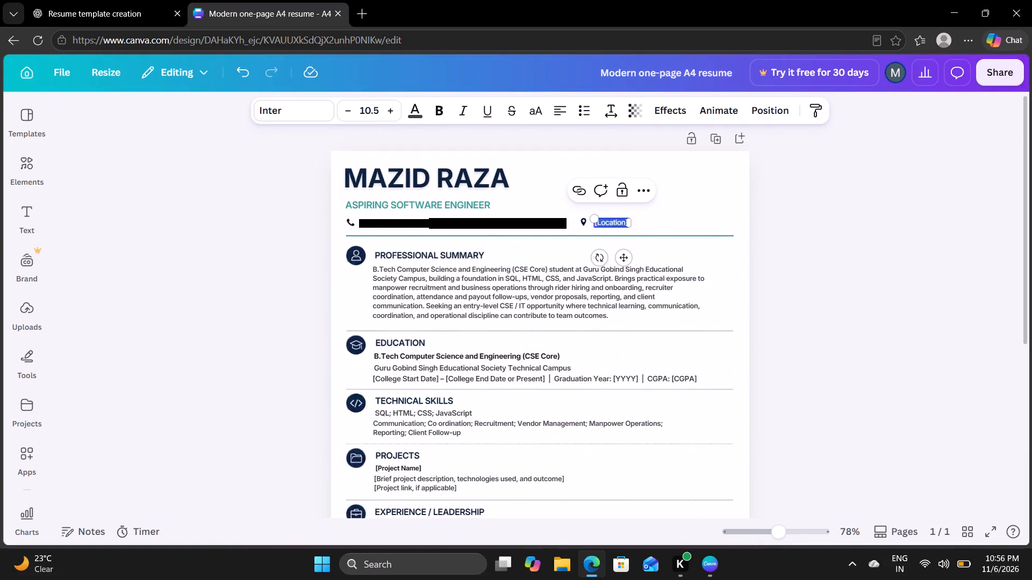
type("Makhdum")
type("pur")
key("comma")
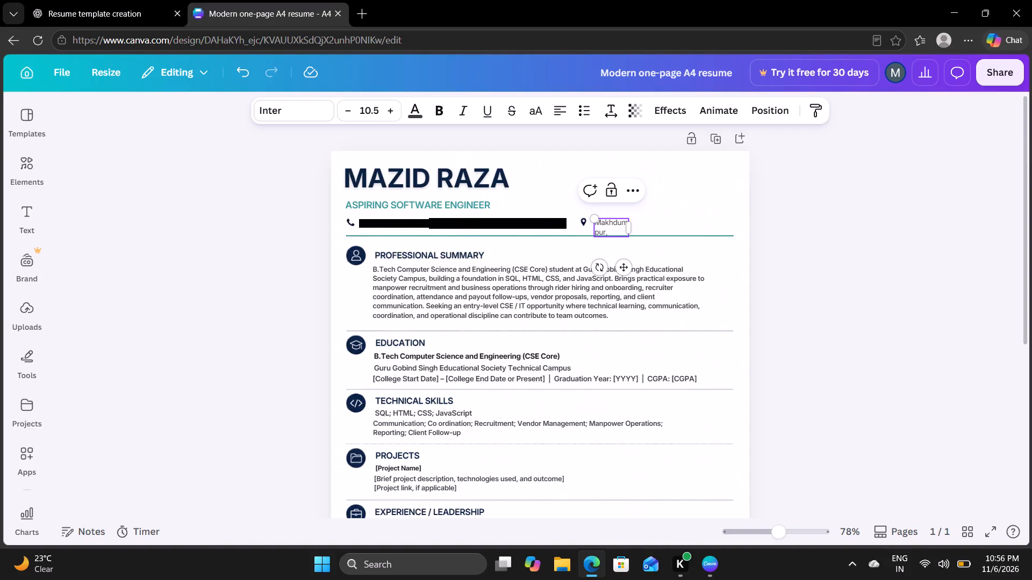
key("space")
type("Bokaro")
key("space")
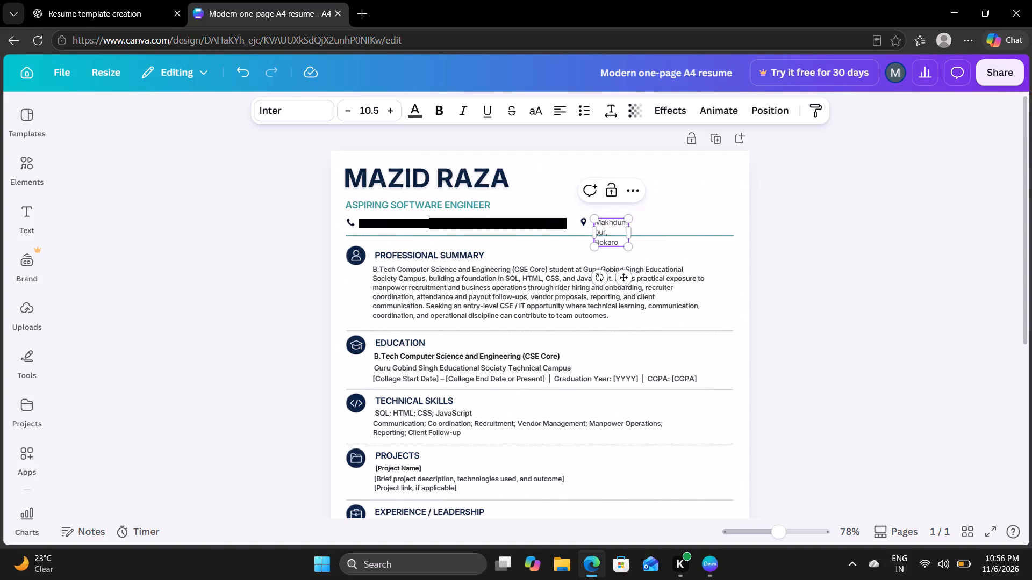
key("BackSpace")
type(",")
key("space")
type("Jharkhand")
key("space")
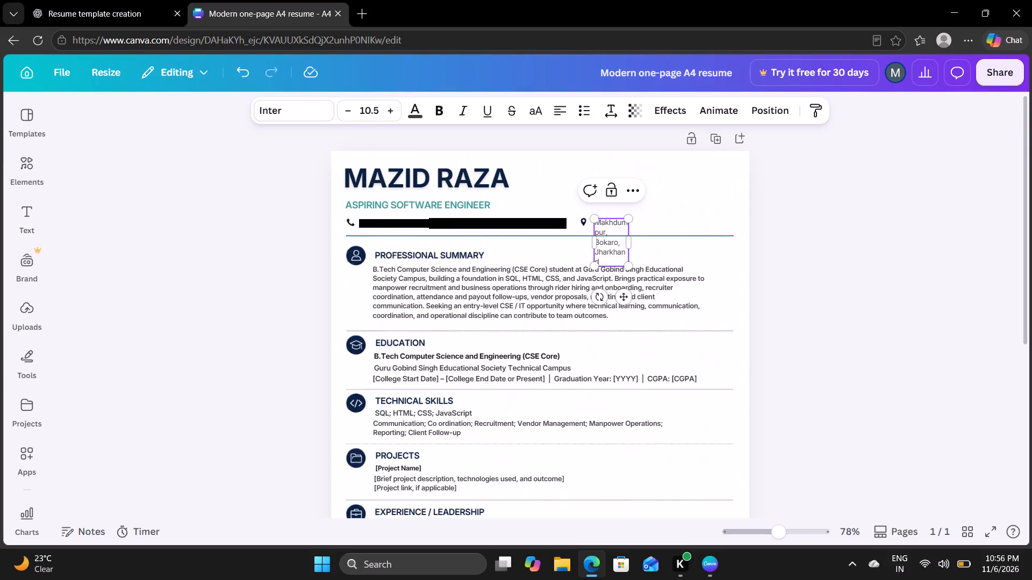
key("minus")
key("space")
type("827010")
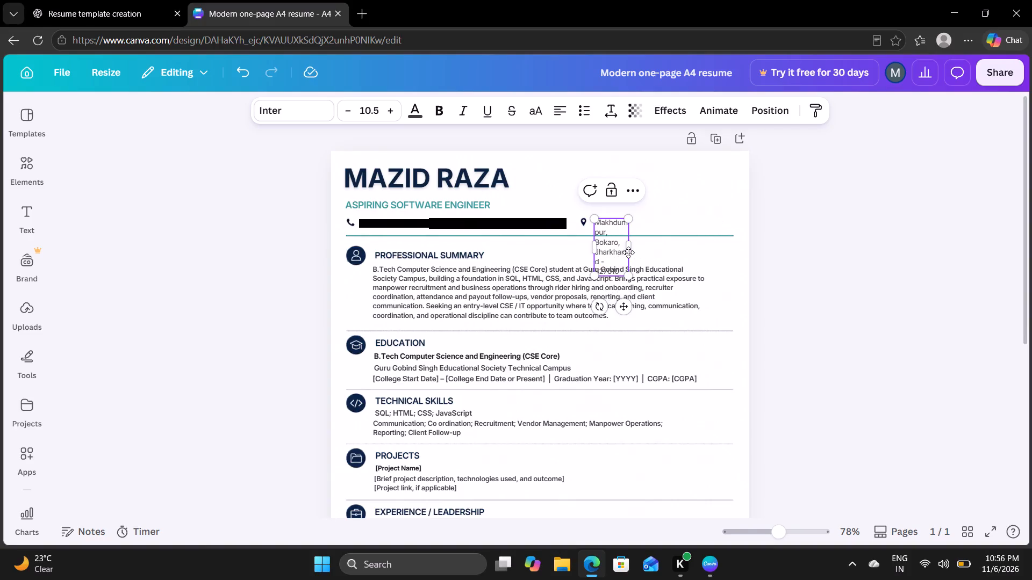
Widen the location text box until the whole address fits on a single line in the contact row.
left_click_drag(631, 248, 689, 232)
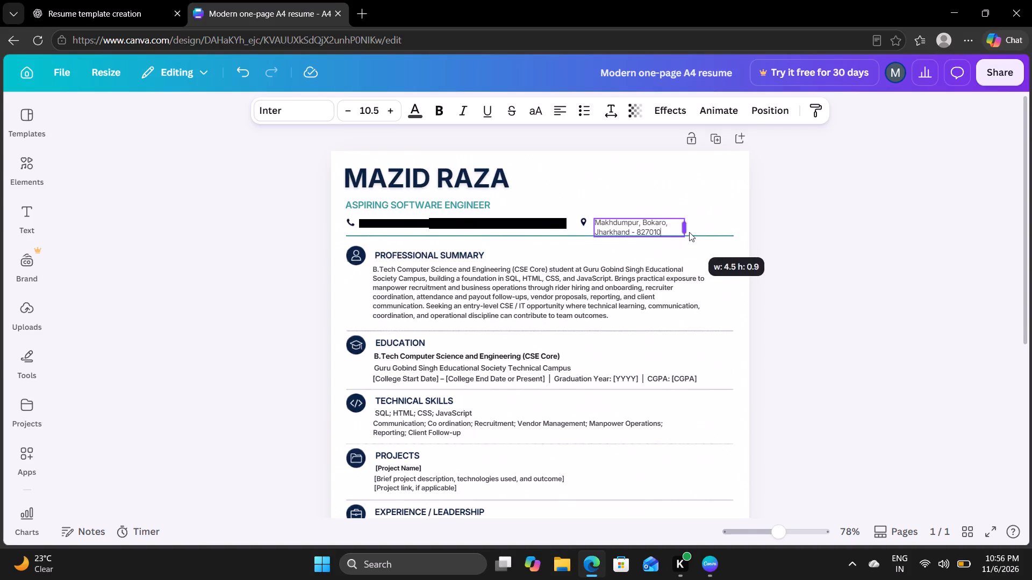
left_click_drag(689, 232, 747, 226)
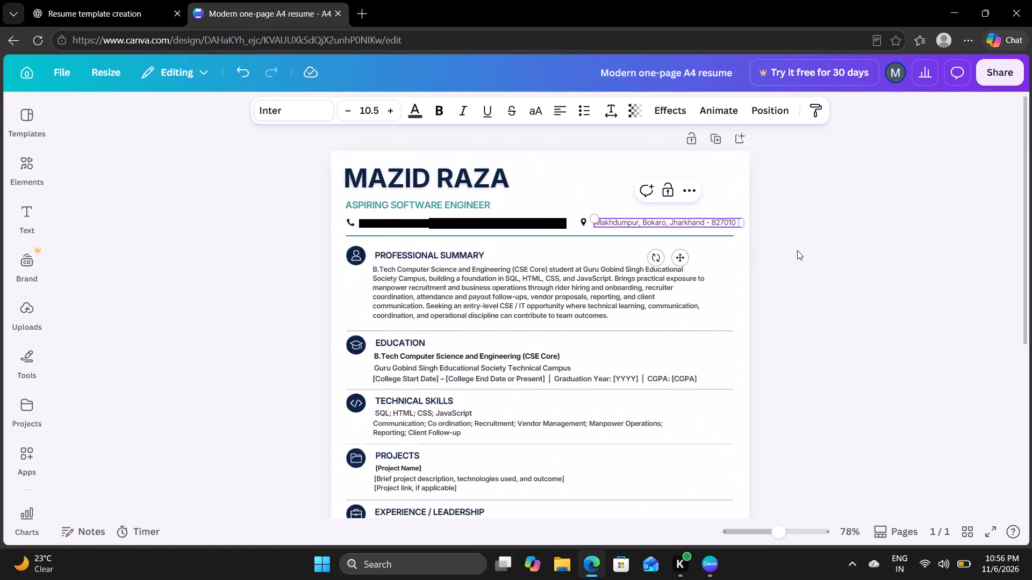
left_click(797, 250)
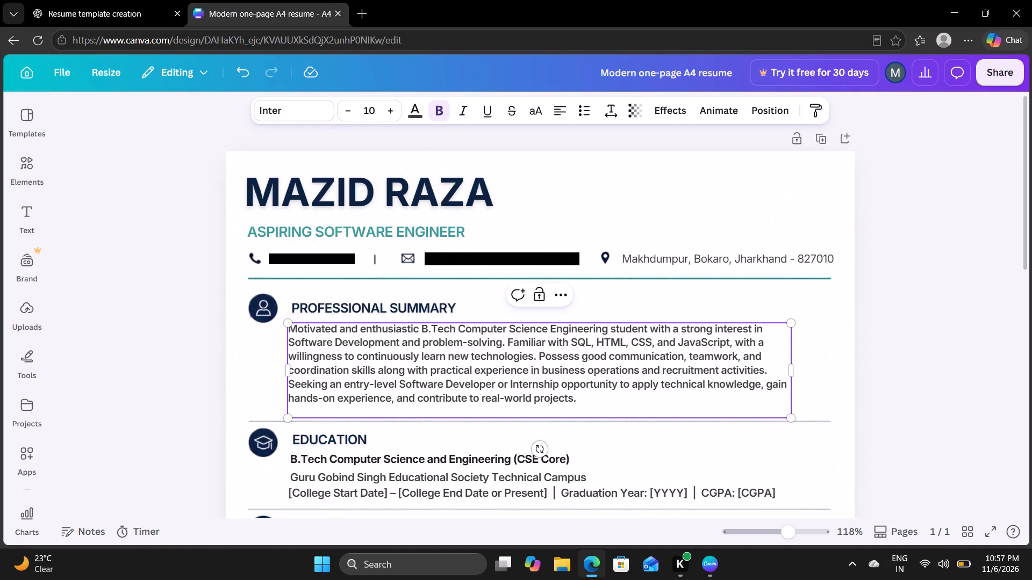
key("BackSpace")
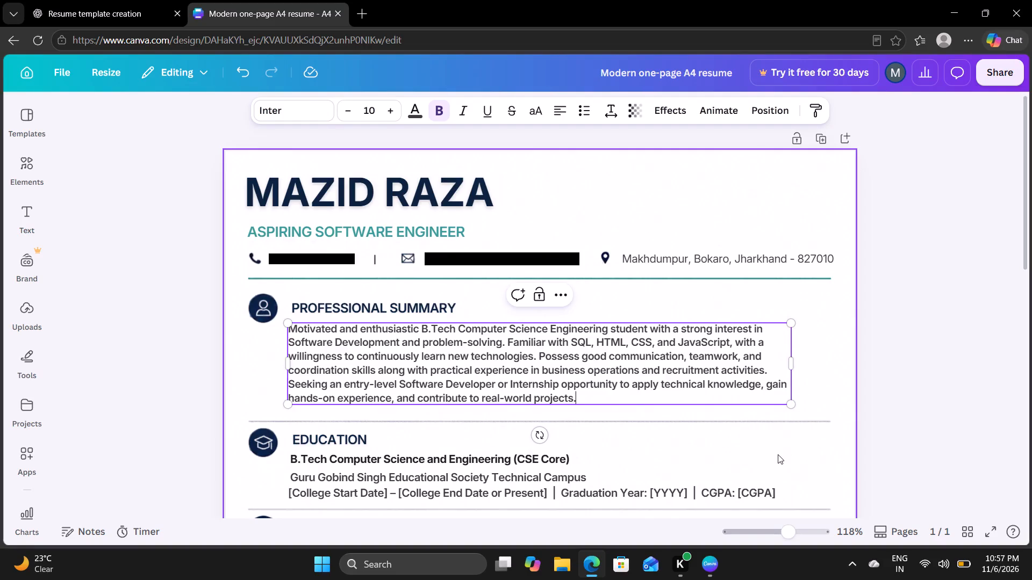
left_click(778, 454)
Replace the [College Start Date] placeholder text in the Education section with 2023, keeping the square brackets.
scroll(778, 454, "up", 3, "ctrl")
scroll(778, 454, "down", 1)
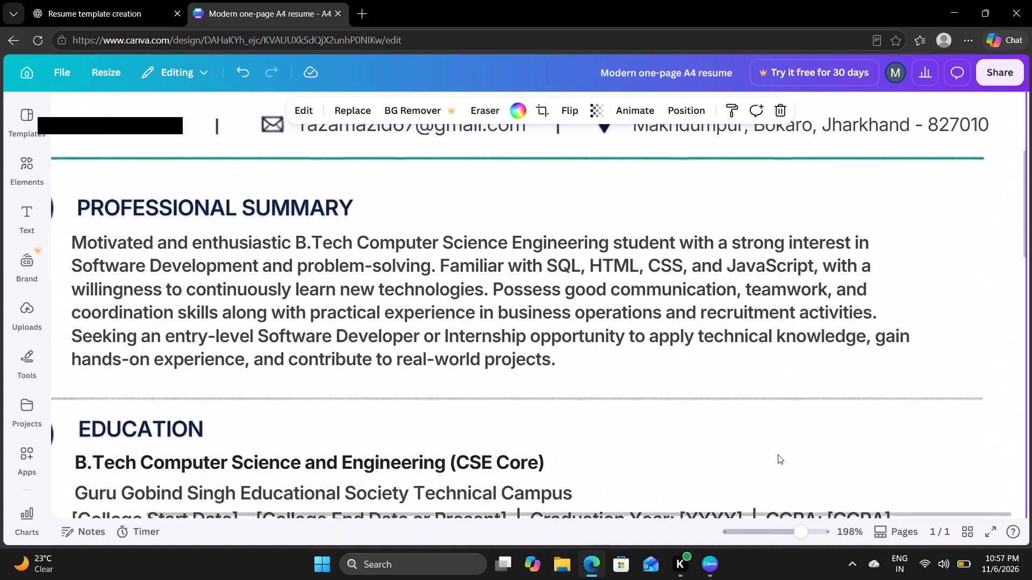
scroll(778, 454, "down", 1)
scroll(778, 454, "right", 1)
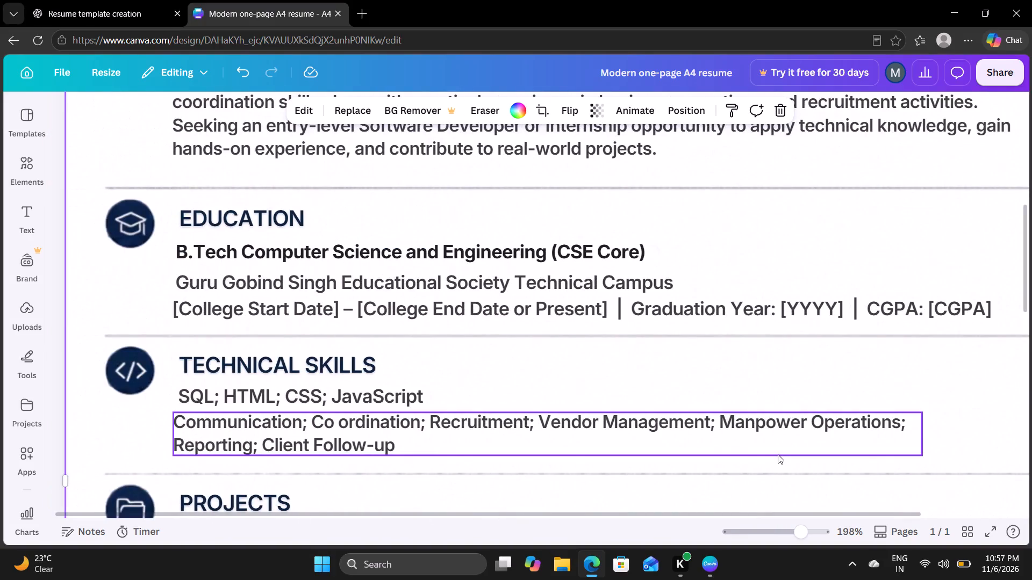
scroll(778, 454, "down", 2, "ctrl")
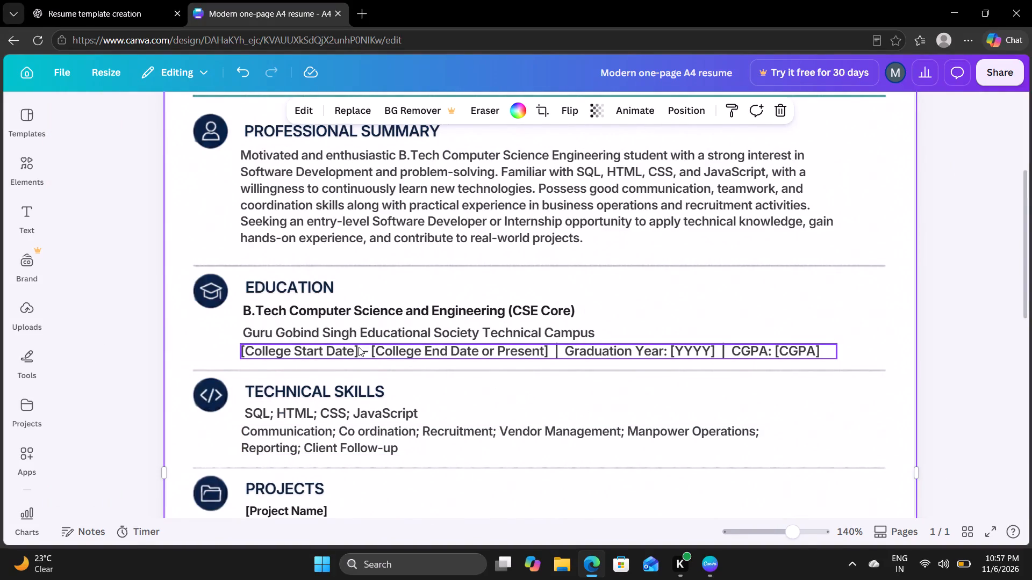
triple_click(326, 348)
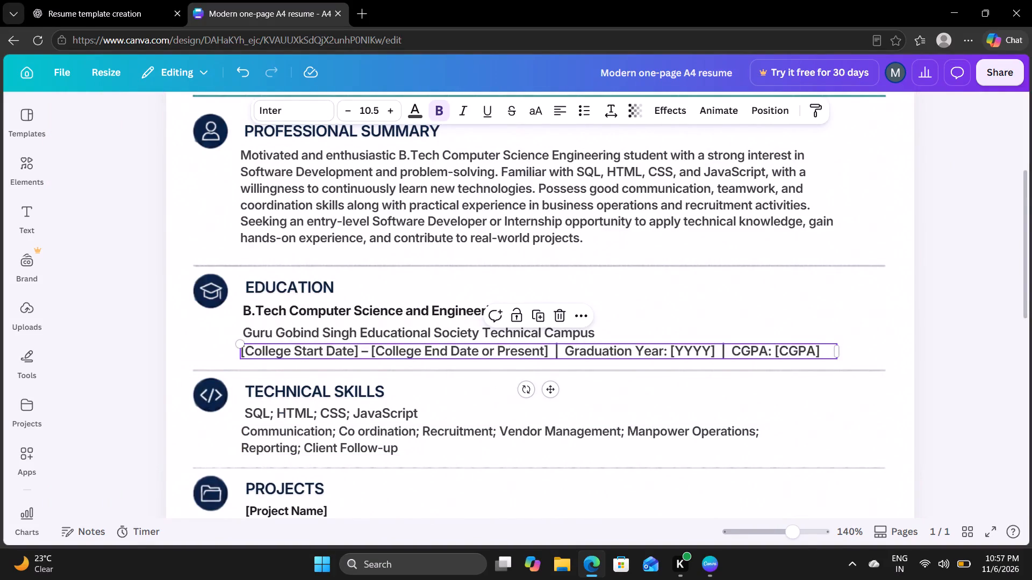
left_click(355, 347)
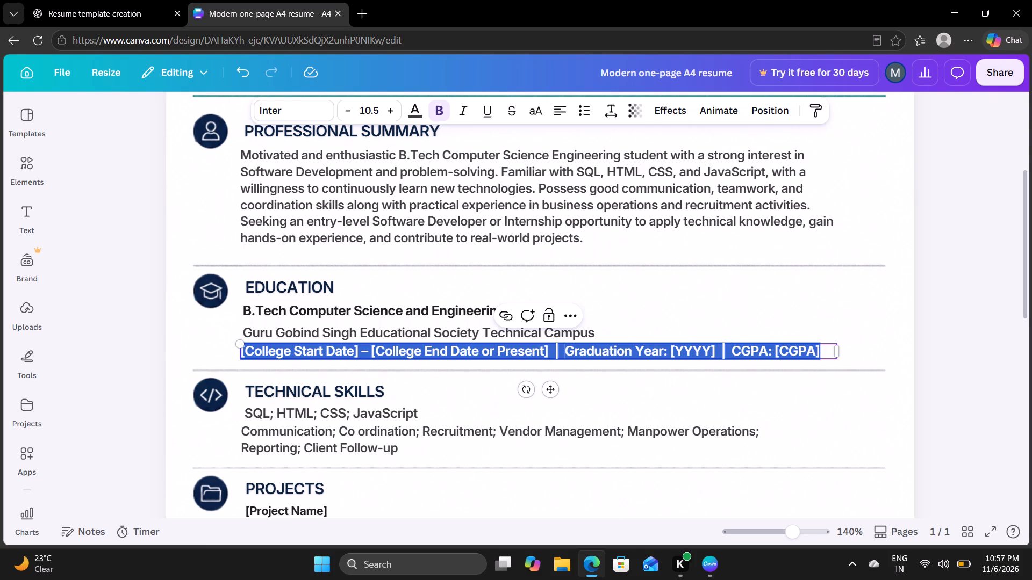
key("BackSpace")
key("BackSpace")
key("BackSpace")
key("BackSpace")
key("BackSpace")
key("BackSpace")
key("BackSpace")
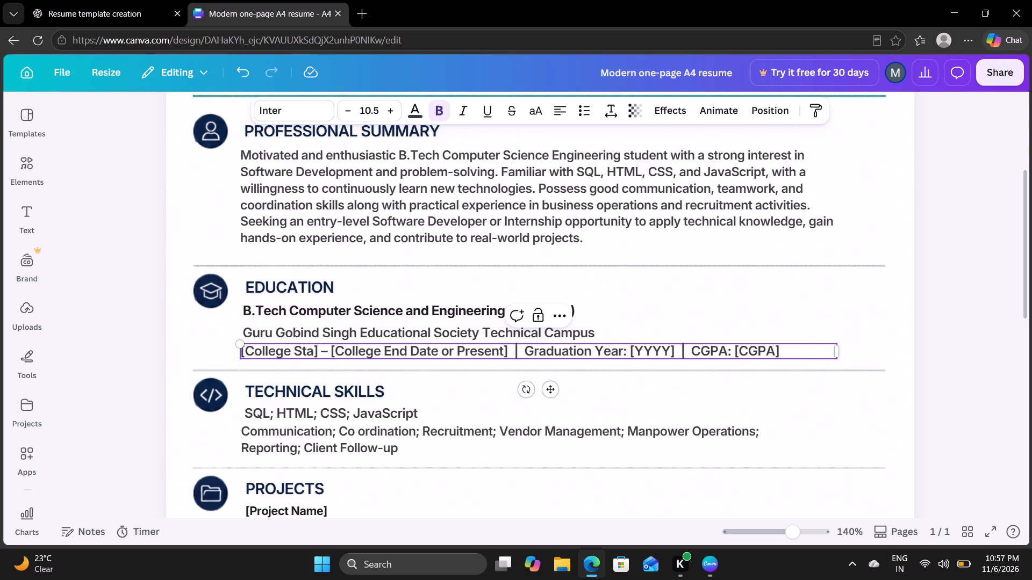
key("BackSpace")
key("BackSpace")
key("BackSpace")
key("BackSpace")
key("BackSpace")
key("BackSpace")
key("BackSpace")
key("BackSpace")
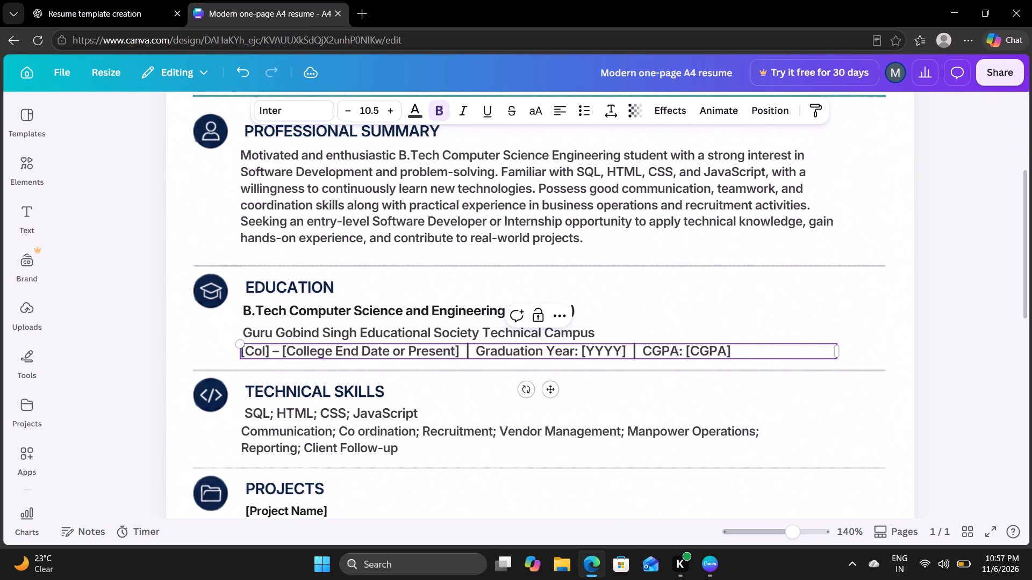
key("BackSpace")
key("BackSpace")
key("BackSpace")
type("2023")
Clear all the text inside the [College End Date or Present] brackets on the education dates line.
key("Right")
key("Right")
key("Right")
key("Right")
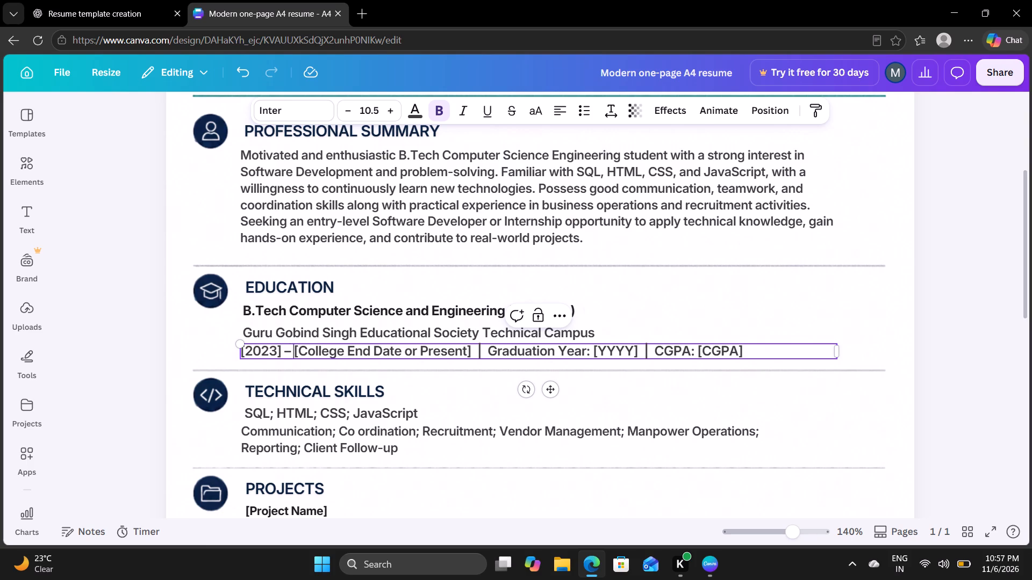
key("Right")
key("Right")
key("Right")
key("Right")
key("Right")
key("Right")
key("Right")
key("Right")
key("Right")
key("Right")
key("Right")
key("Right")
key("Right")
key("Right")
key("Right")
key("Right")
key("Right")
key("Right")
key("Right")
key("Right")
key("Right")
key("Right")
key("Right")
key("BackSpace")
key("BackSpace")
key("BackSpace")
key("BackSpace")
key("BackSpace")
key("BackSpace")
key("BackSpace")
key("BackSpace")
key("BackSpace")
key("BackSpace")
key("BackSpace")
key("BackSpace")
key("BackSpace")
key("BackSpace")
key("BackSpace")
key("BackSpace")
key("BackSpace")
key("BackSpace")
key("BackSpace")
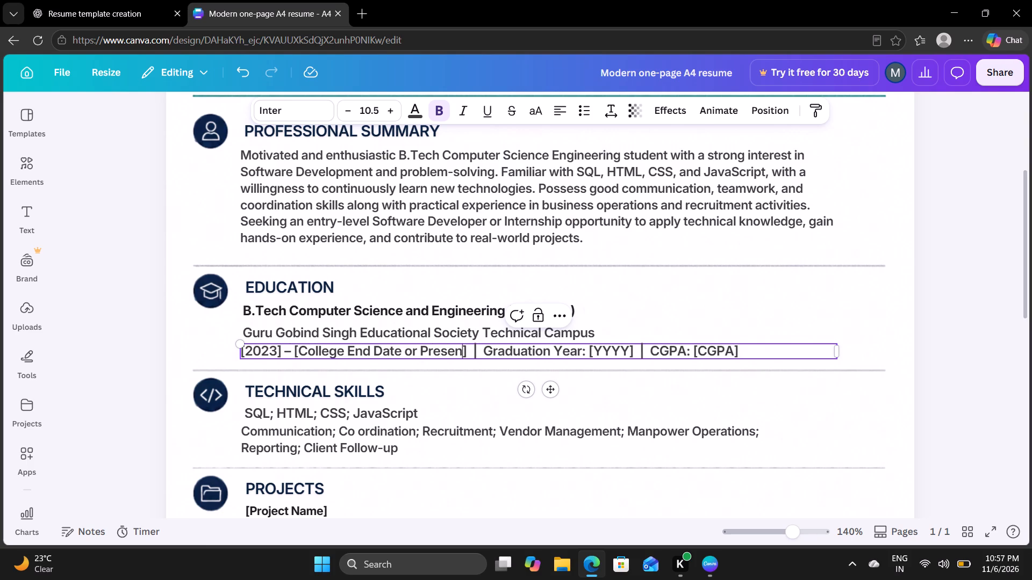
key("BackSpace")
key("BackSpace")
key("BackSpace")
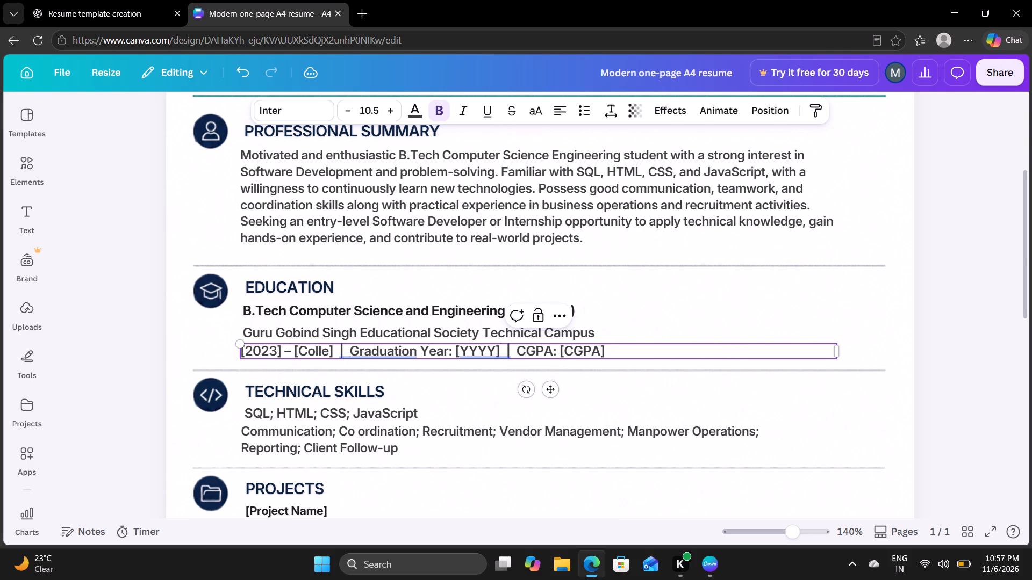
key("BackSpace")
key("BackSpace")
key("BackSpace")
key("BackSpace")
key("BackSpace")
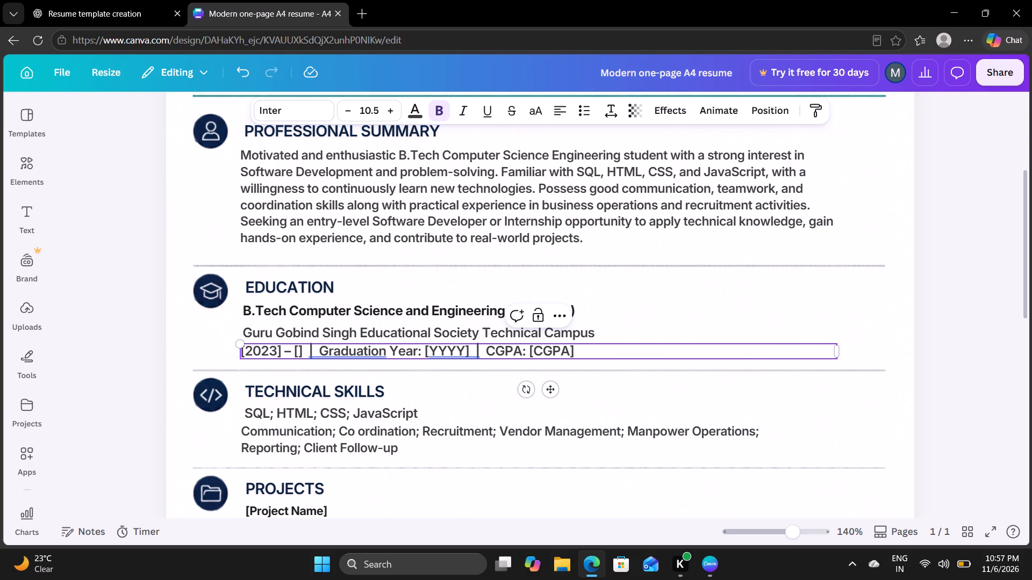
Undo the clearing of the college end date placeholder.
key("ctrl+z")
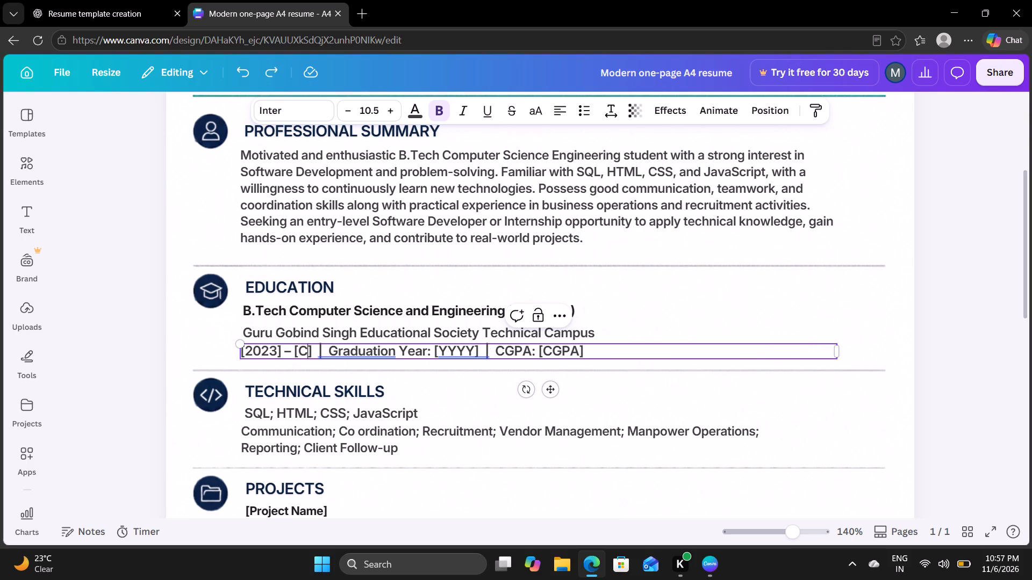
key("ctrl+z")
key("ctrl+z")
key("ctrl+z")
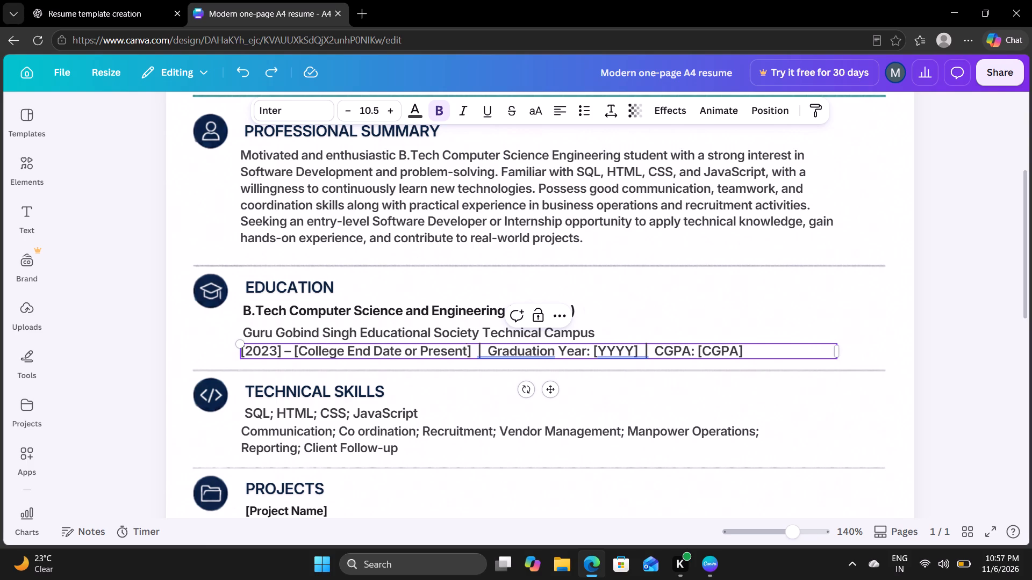
Shorten the [College End Date or Present] placeholder to [Present] by removing the words before it.
key("Left")
key("Left")
key("Left")
key("Left")
key("Left")
key("Left")
key("Left")
key("BackSpace")
key("BackSpace")
key("BackSpace")
key("BackSpace")
key("BackSpace")
key("BackSpace")
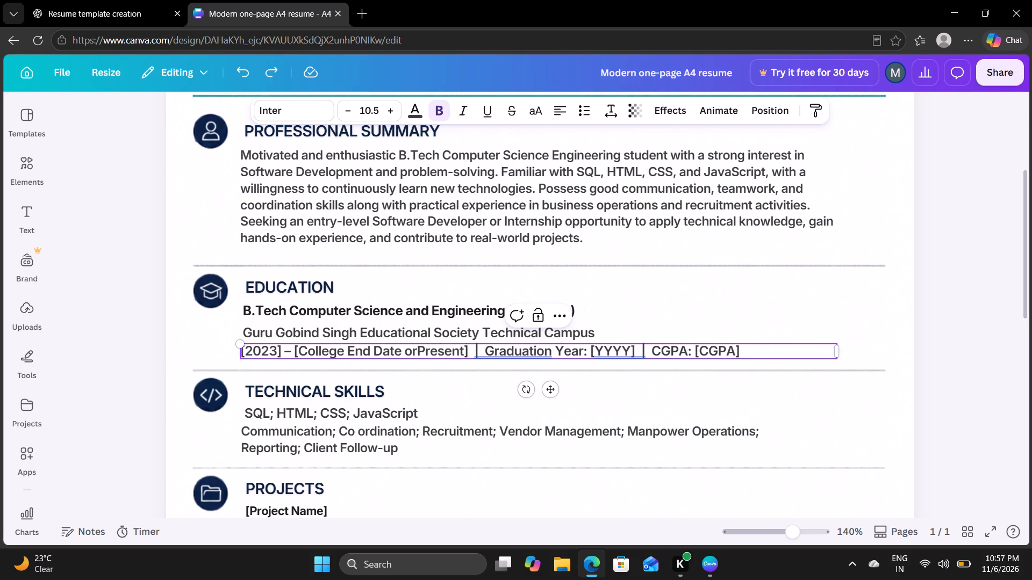
key("BackSpace")
key("BackSpace")
key("BackSpace")
key("BackSpace")
key("BackSpace")
key("BackSpace")
key("BackSpace")
key("BackSpace")
key("BackSpace")
key("BackSpace")
key("BackSpace")
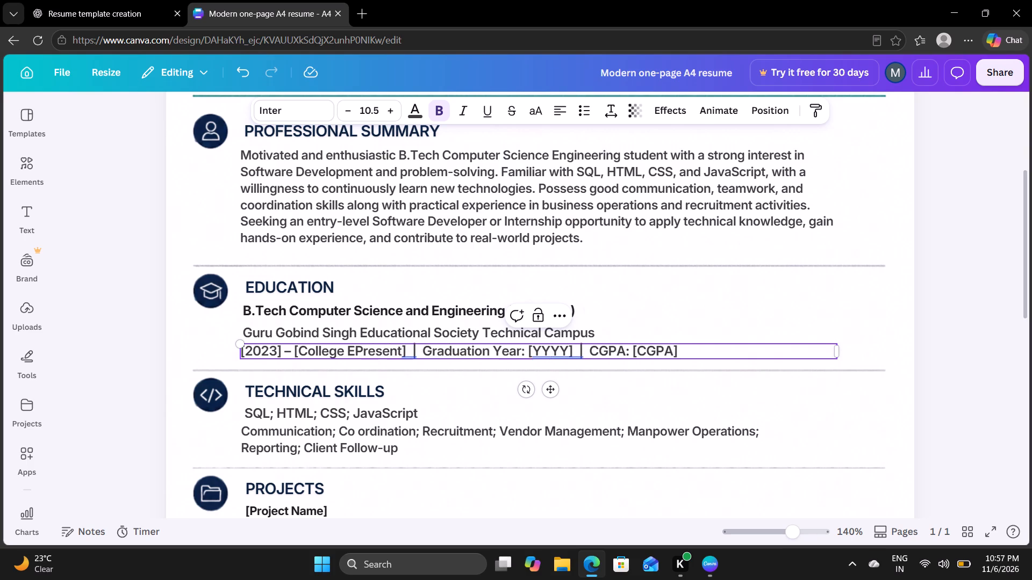
key("BackSpace")
key("BackSpace")
key("BackSpace")
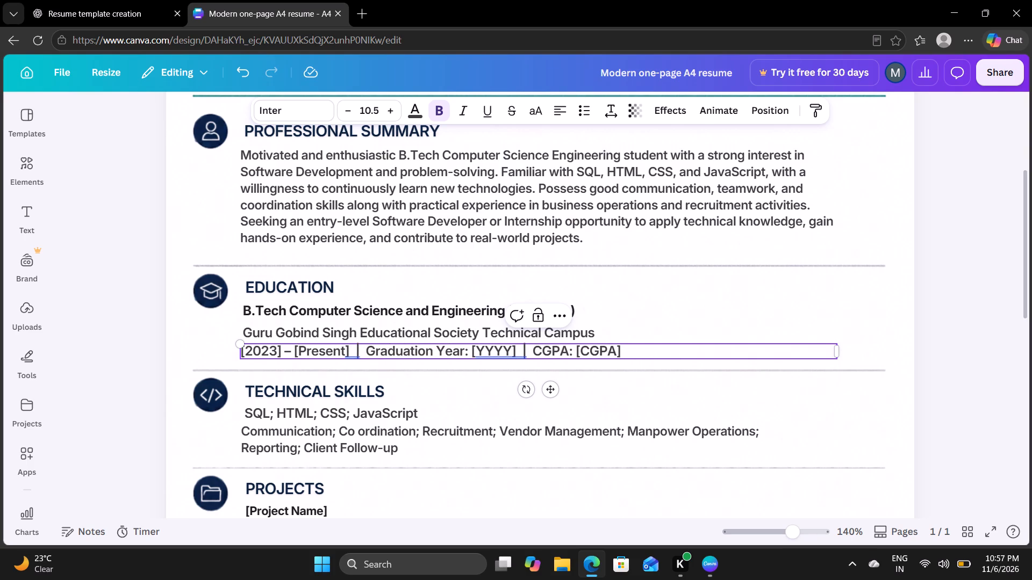
Delete the Graduation Year and CGPA entries with their separators from the education dates line, leaving [2023] – [Present].
key("Right")
key("Right")
key("Right")
key("Right")
key("Right")
key("Right")
key("Right")
key("Right")
key("Right")
key("Right")
key("Right")
key("Right")
key("Right")
key("Right")
key("Right")
key("Right")
key("Right")
key("Right")
key("Right")
key("Right")
key("Right")
key("Right")
key("Right")
key("Right")
key("Right")
key("Right")
key("Right")
key("Right")
key("Right")
key("Right")
key("Right")
key("Right")
key("Right")
key("Right")
key("Right")
key("Right")
key("Right")
key("Right")
key("Right")
key("Right")
key("Right")
key("Right")
key("Right")
key("Right")
key("Right")
key("Right")
key("Right")
key("Right")
key("Right")
key("Right")
key("Right")
key("Right")
key("Right")
key("Right")
key("Right")
key("Right")
key("Right")
key("Right")
key("BackSpace")
key("BackSpace")
key("BackSpace")
key("BackSpace")
key("BackSpace")
key("BackSpace")
key("BackSpace")
key("BackSpace")
key("BackSpace")
key("BackSpace")
key("BackSpace")
key("BackSpace")
key("BackSpace")
key("BackSpace")
key("BackSpace")
key("BackSpace")
key("BackSpace")
key("BackSpace")
key("BackSpace")
key("BackSpace")
key("BackSpace")
key("BackSpace")
key("BackSpace")
key("BackSpace")
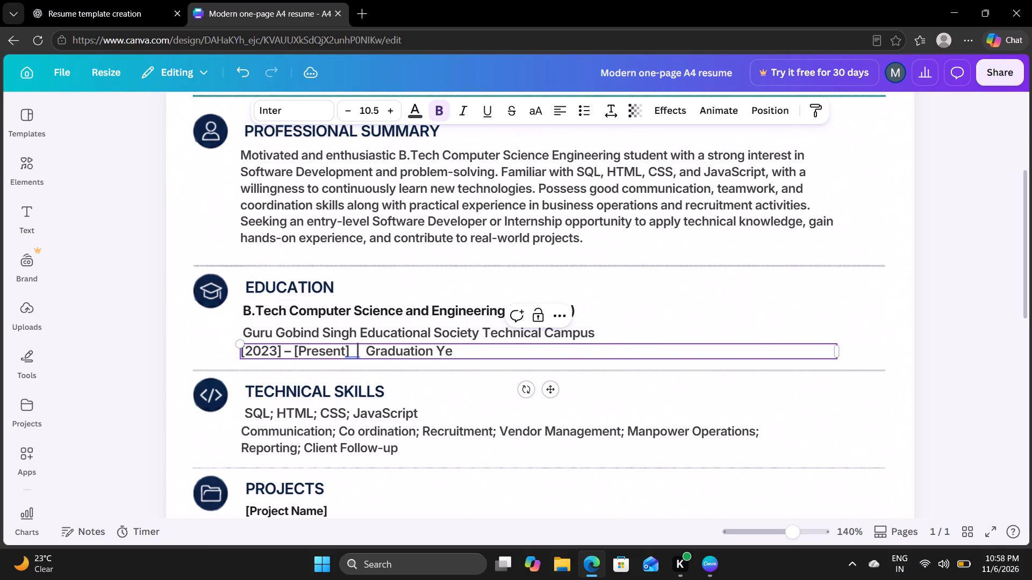
key("BackSpace")
key("BackSpace")
key("BackSpace")
key("BackSpace")
key("BackSpace")
key("BackSpace")
key("BackSpace")
key("BackSpace")
key("BackSpace")
key("BackSpace")
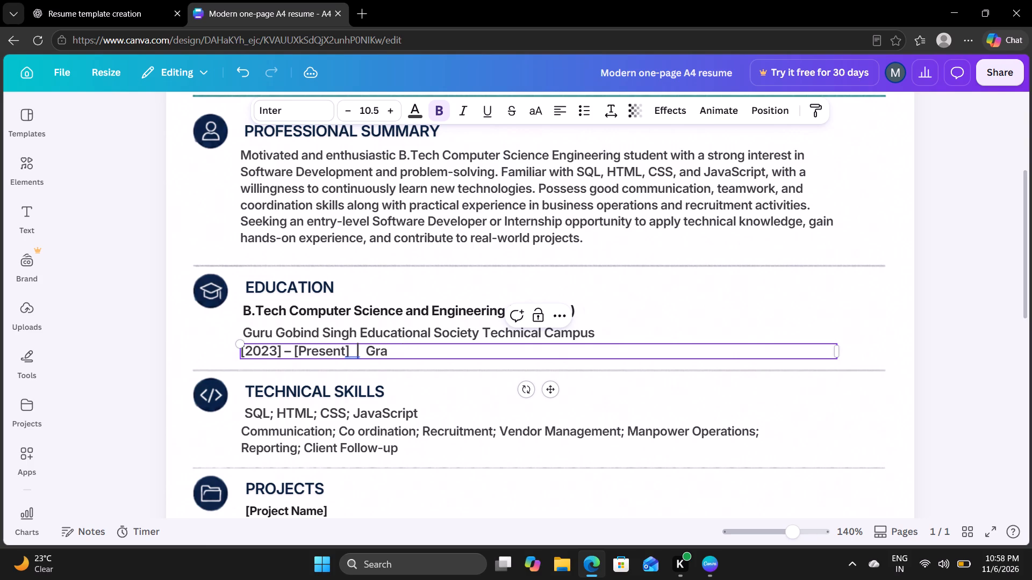
key("BackSpace")
key("BackSpace")
key("BackSpace")
key("BackSpace")
key("BackSpace")
key("BackSpace")
key("BackSpace")
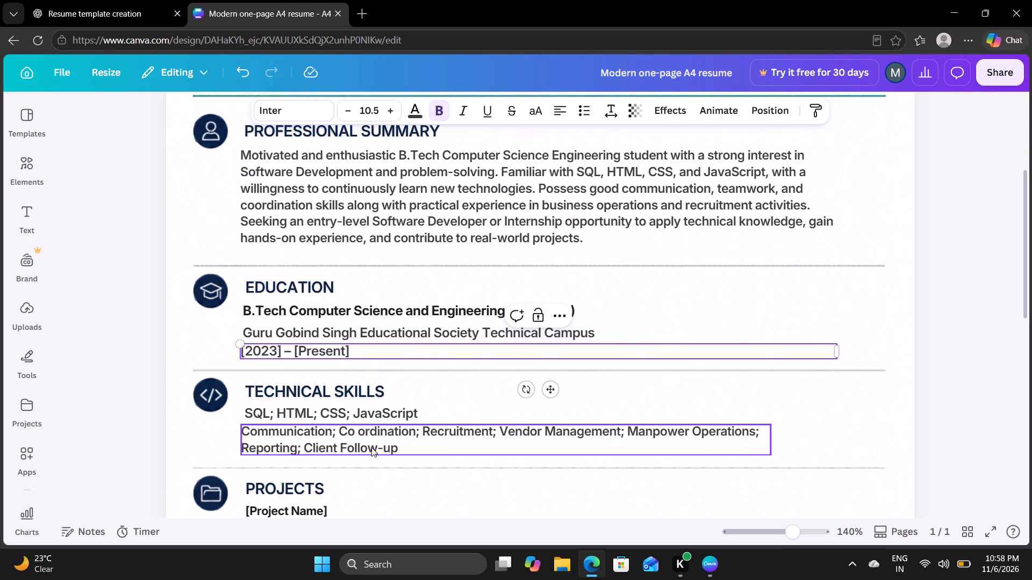
Remove SQL and its semicolon from the start of the programming skills line under Technical Skills.
double_click(277, 412)
left_click(277, 412)
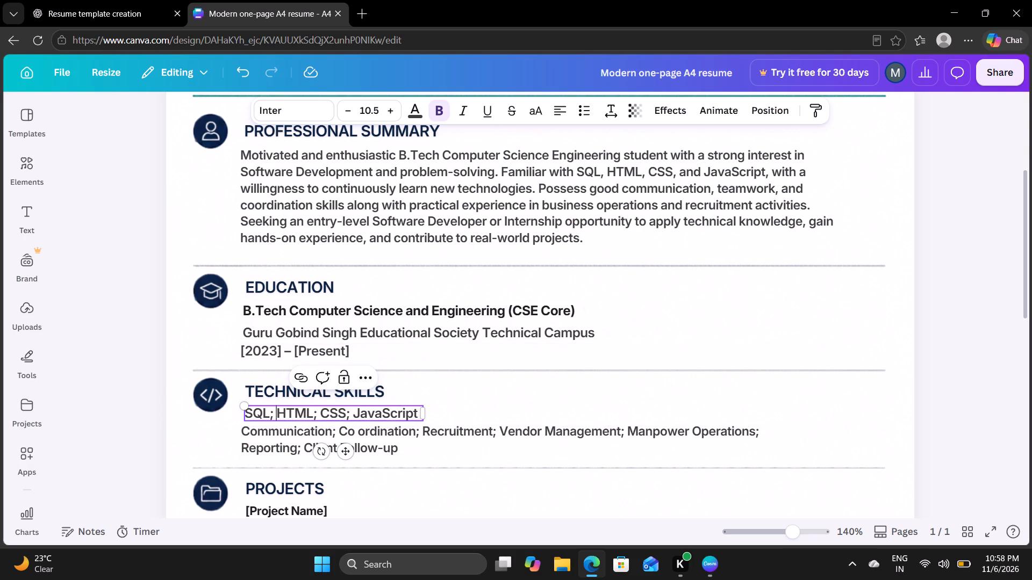
key("BackSpace")
key("BackSpace")
key("BackSpace")
key("BackSpace")
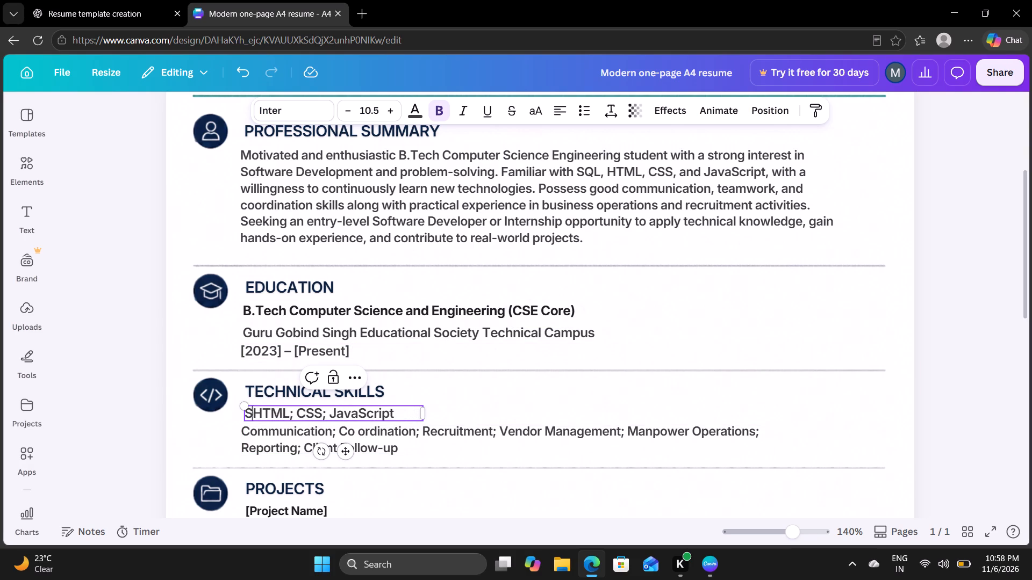
key("BackSpace")
Add SQL after JavaScript at the end of the programming skills line, with semicolons as separators.
key("Right")
key("Right")
key("Right")
key("Right")
key("Right")
key("Right")
key("Right")
key("Right")
key("Right")
key("Right")
key("Right")
key("Right")
key("Right")
key("Right")
key("Right")
key("Right")
key("Right")
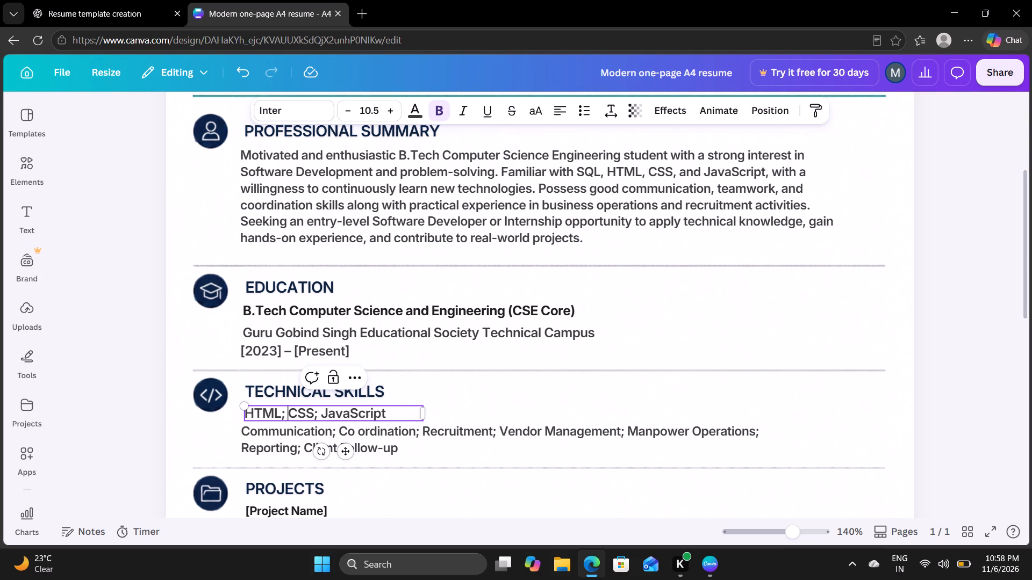
key("Right")
key("Right")
key("Right")
key("Right")
key("Right")
key("semicolon")
key("space")
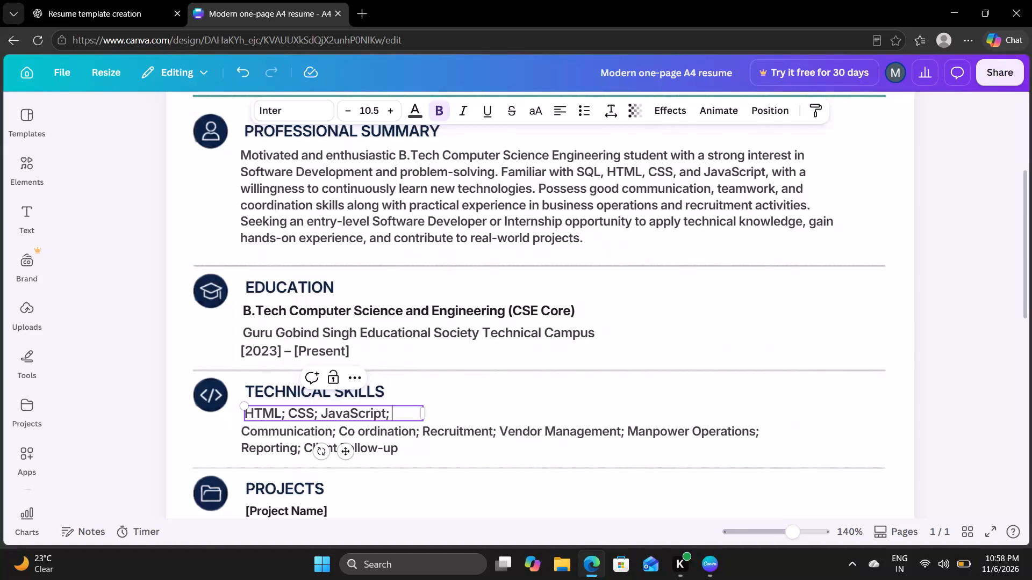
type("SQl")
key("BackSpace")
key("BackSpace")
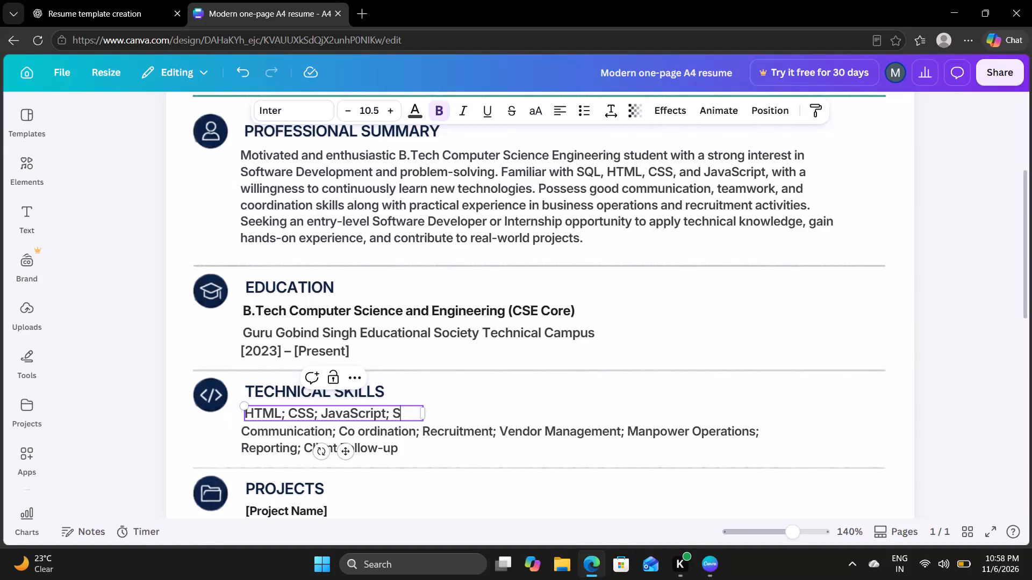
type("ql;")
key("space")
key("BackSpace")
key("BackSpace")
key("BackSpace")
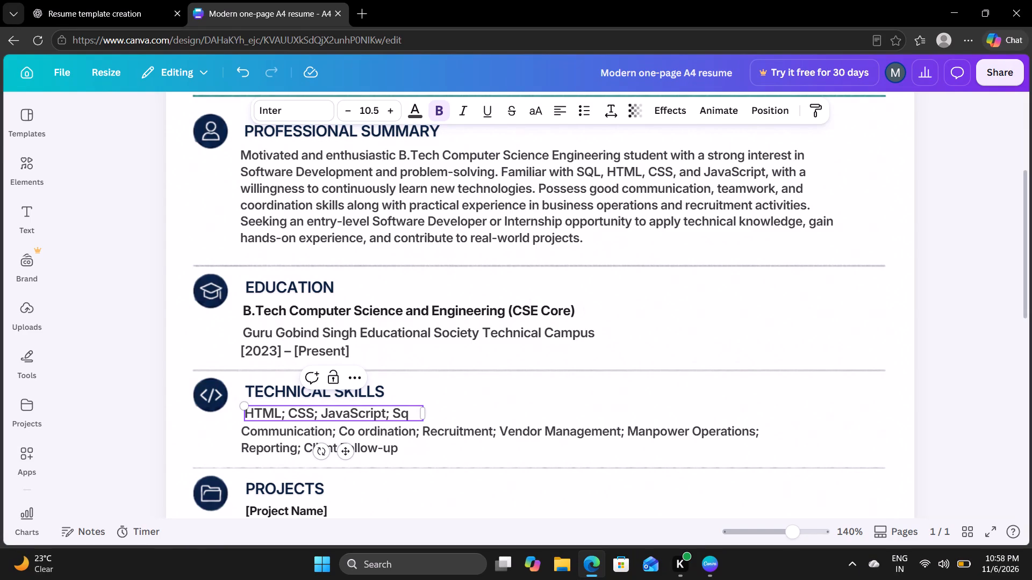
key("BackSpace")
type("QL")
key("semicolon")
key("space")
Append "Java;" to the programming skills line and widen its text box just enough to fit everything on one line.
type("JA")
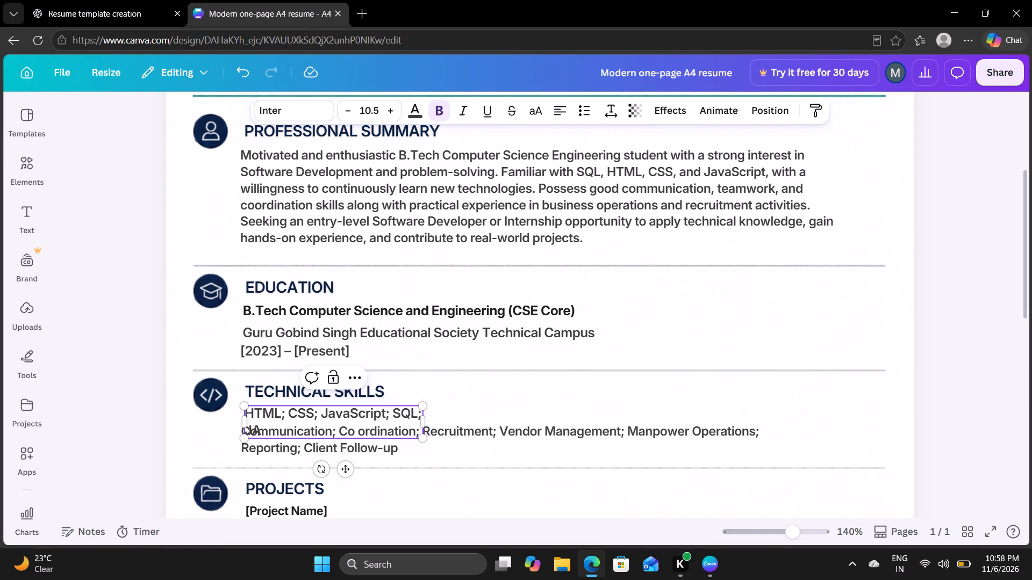
key("BackSpace")
key("a")
type("va")
key("semicolon")
left_click_drag(426, 430, 485, 423)
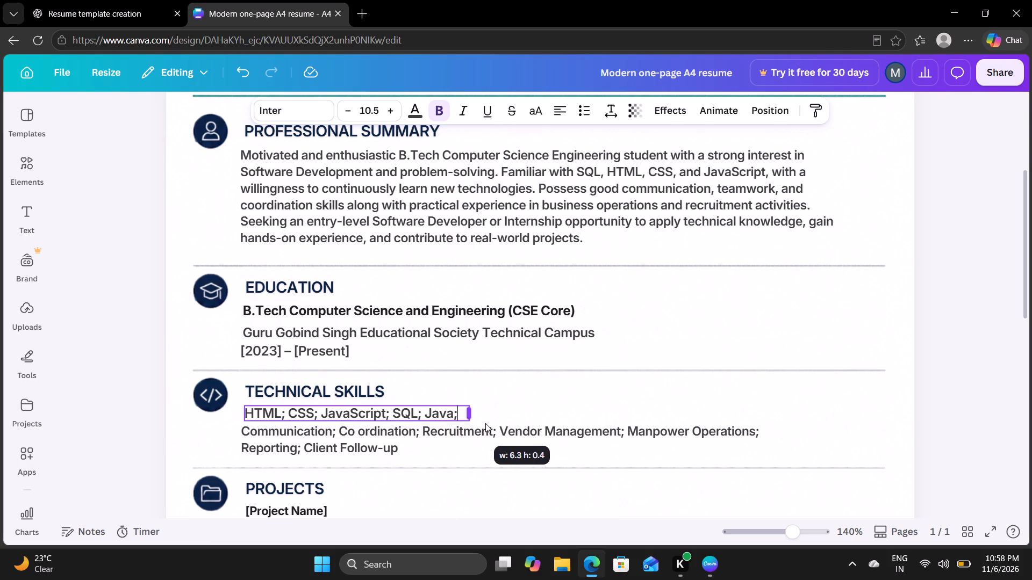
left_click_drag(485, 423, 468, 423)
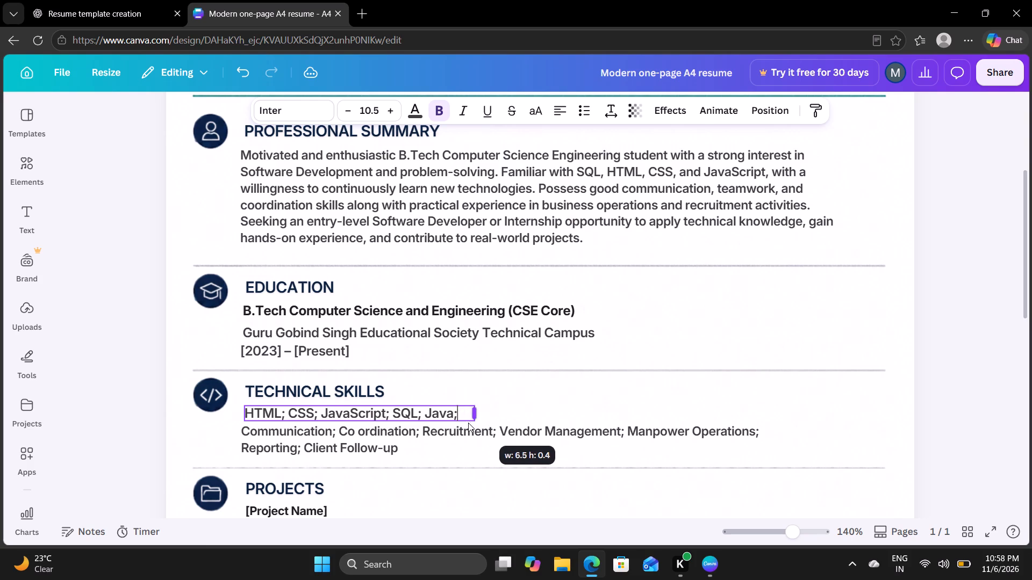
left_click_drag(468, 423, 462, 423)
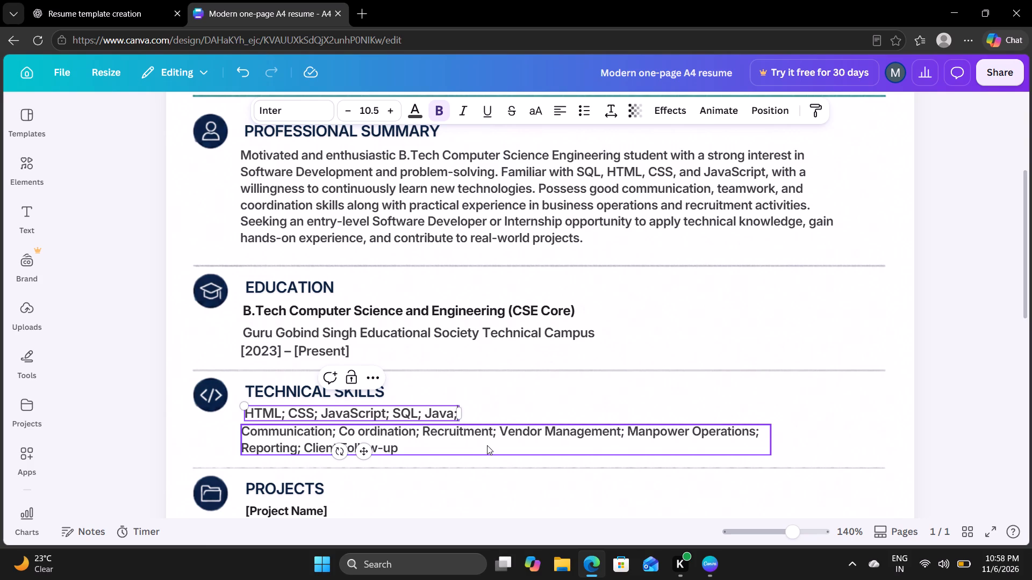
Append "React;" after Java in the programming skills line and widen its text box to keep it on one line.
left_click(451, 412)
key("Right")
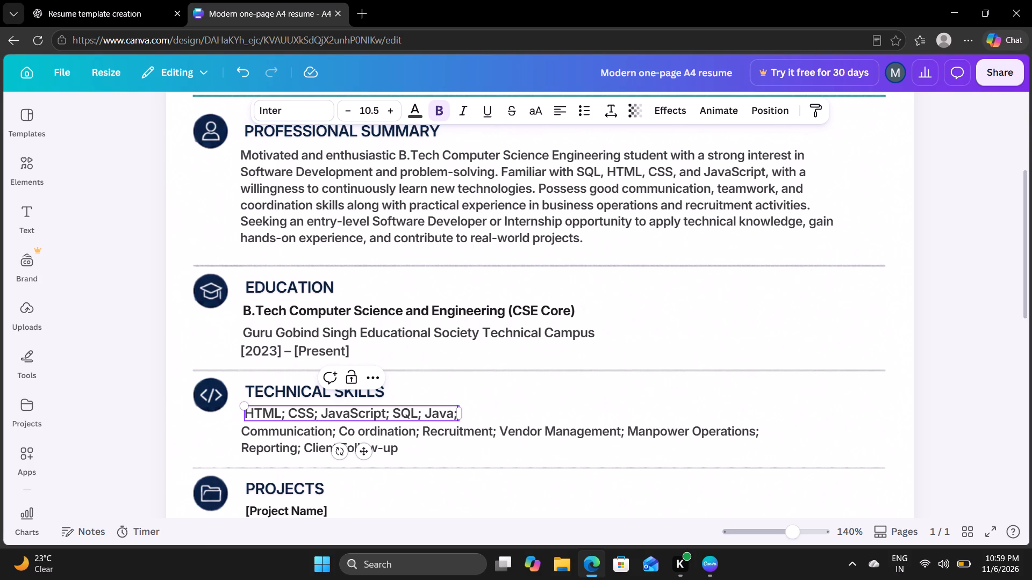
key("space")
key("space")
type("Rea")
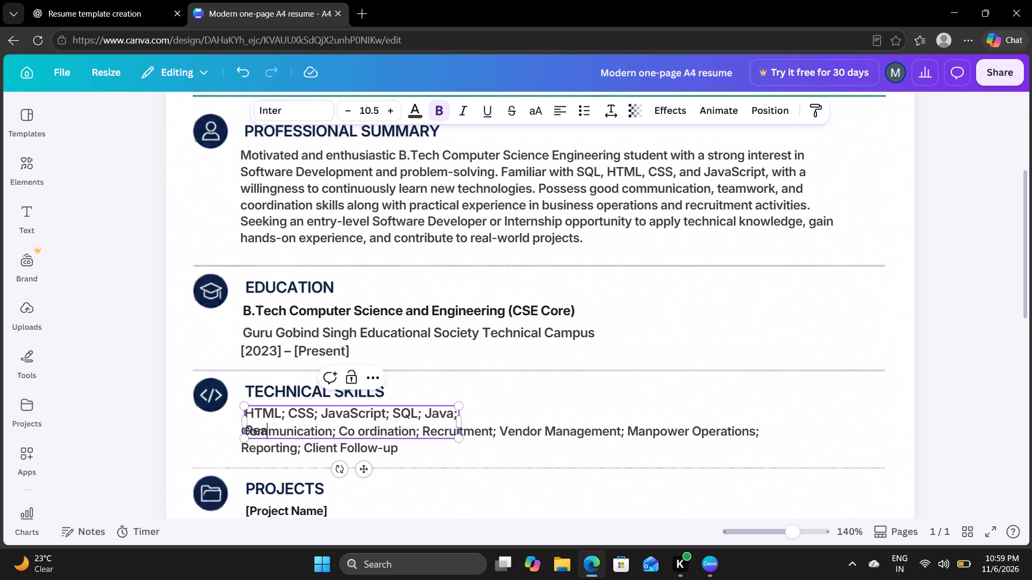
type("ct")
key("semicolon")
left_click_drag(462, 420, 513, 420)
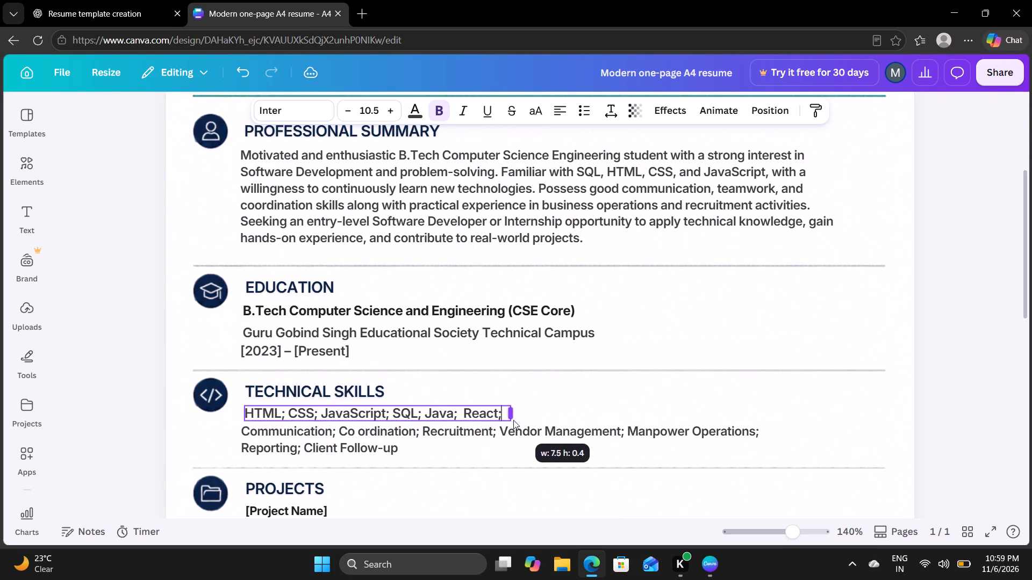
left_click_drag(513, 420, 507, 421)
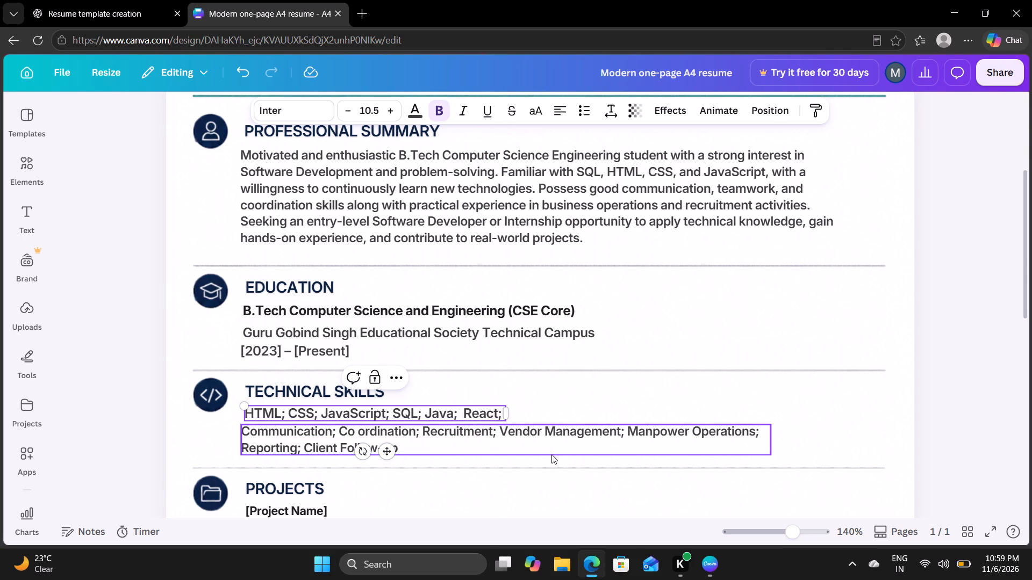
Replace the project name placeholder under Projects with "Hospital Management System" and widen its text box to fit on one line.
scroll(551, 454, "down", 2)
scroll(547, 482, "up", 2)
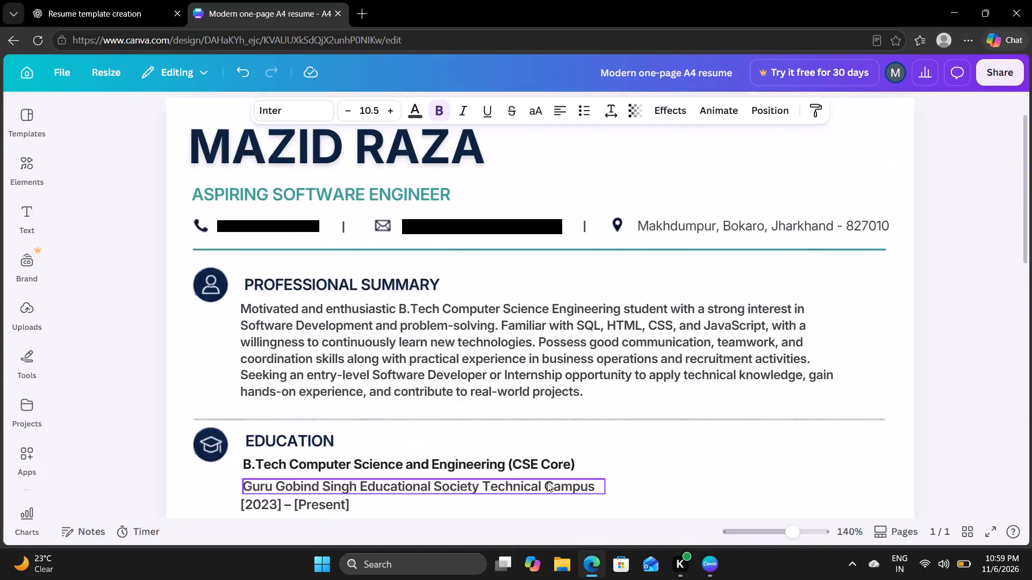
scroll(547, 482, "down", 1)
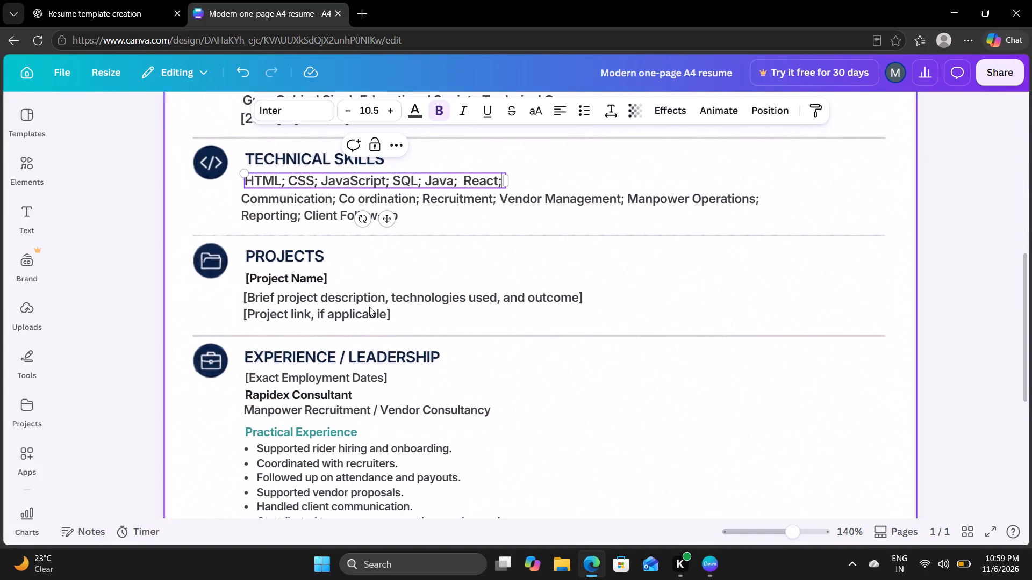
triple_click(304, 284)
left_click(304, 284)
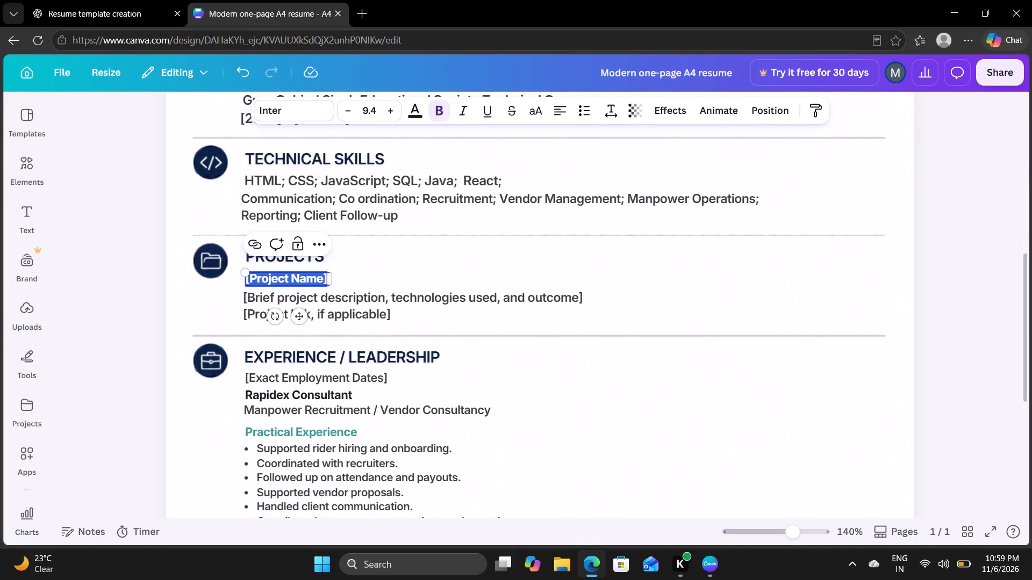
type("Hos")
type("pital Management")
key("space")
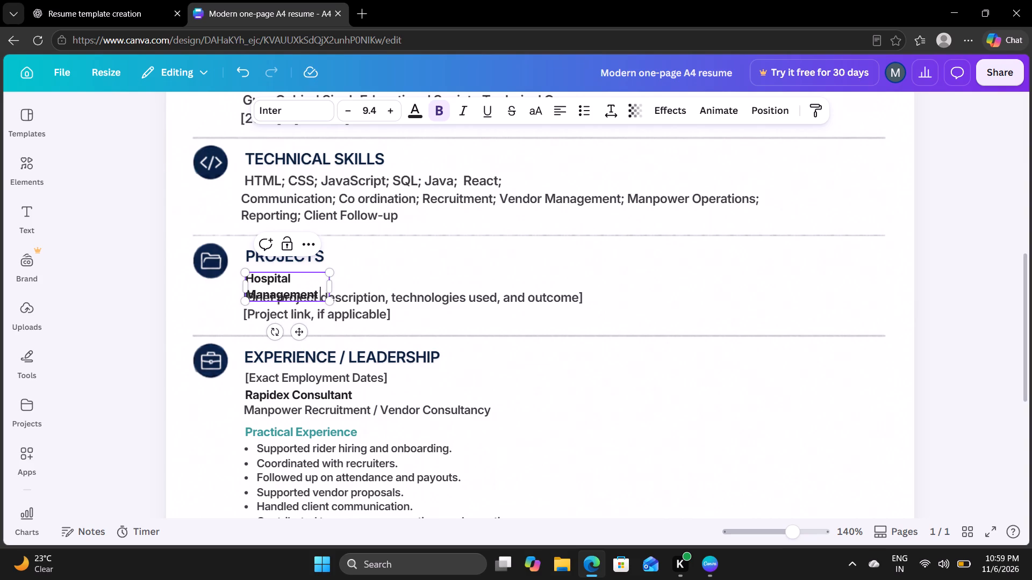
type("Sya")
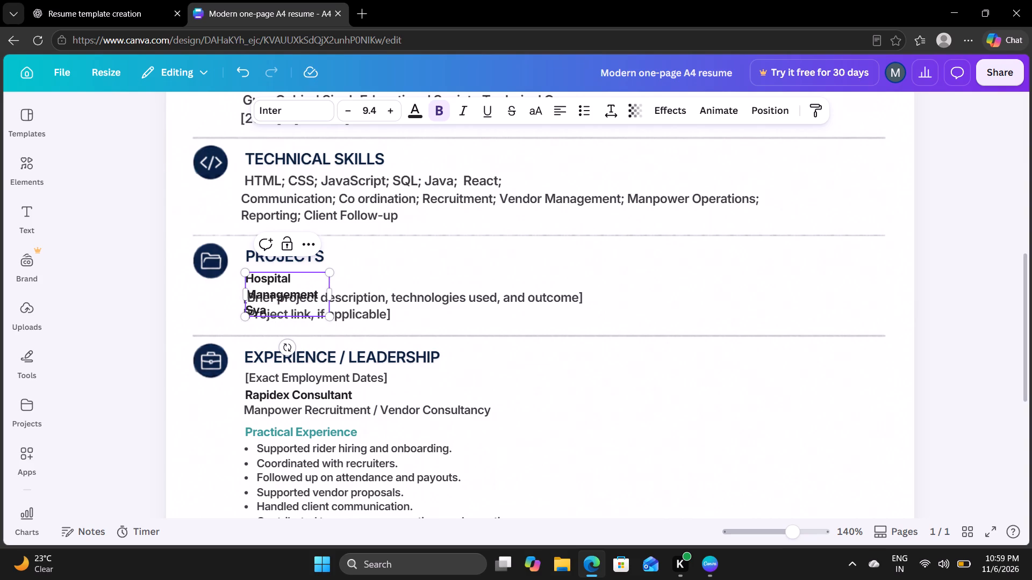
key("BackSpace")
type("stem")
left_click_drag(331, 293, 394, 285)
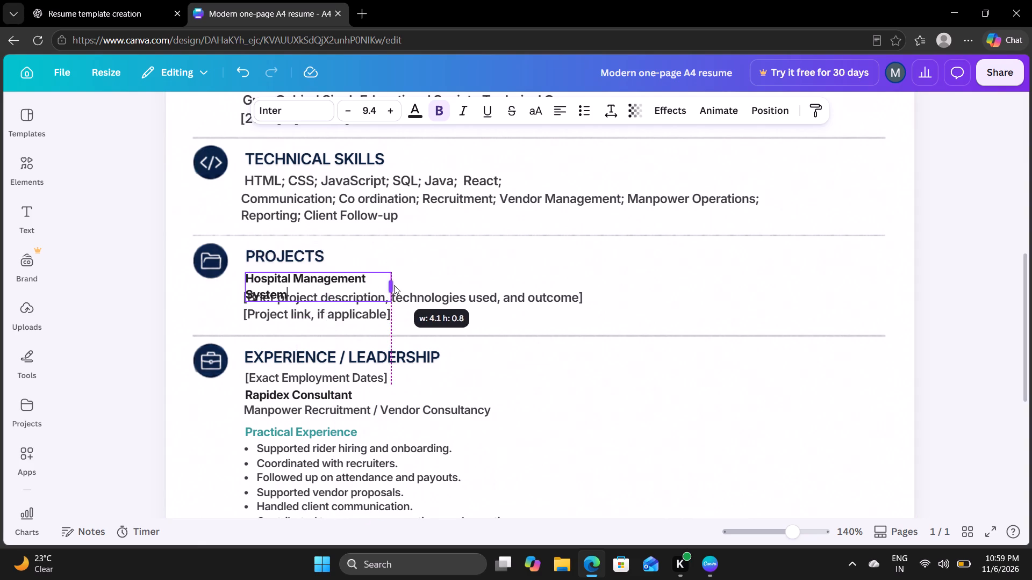
left_click_drag(394, 285, 412, 284)
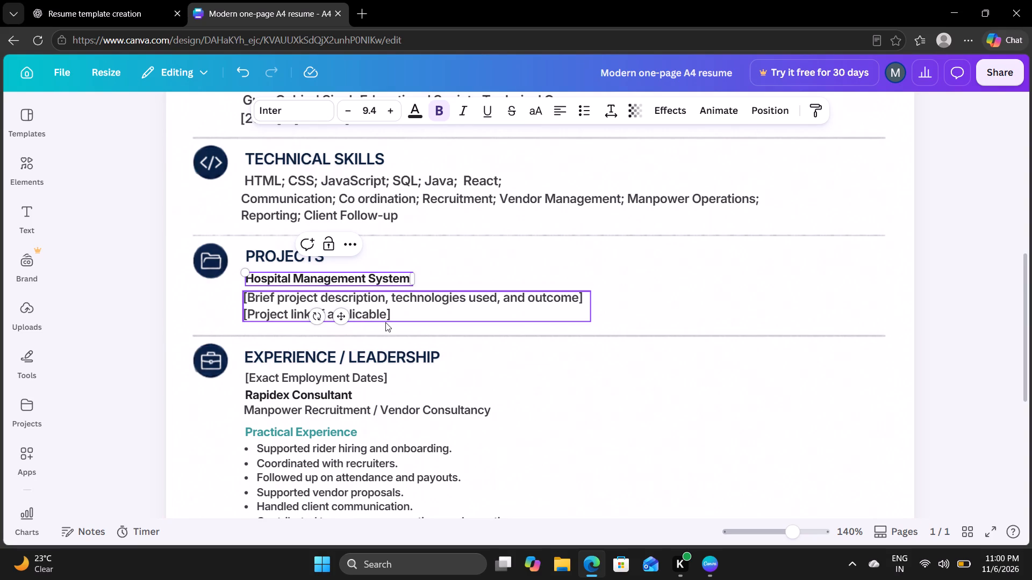
triple_click(385, 322)
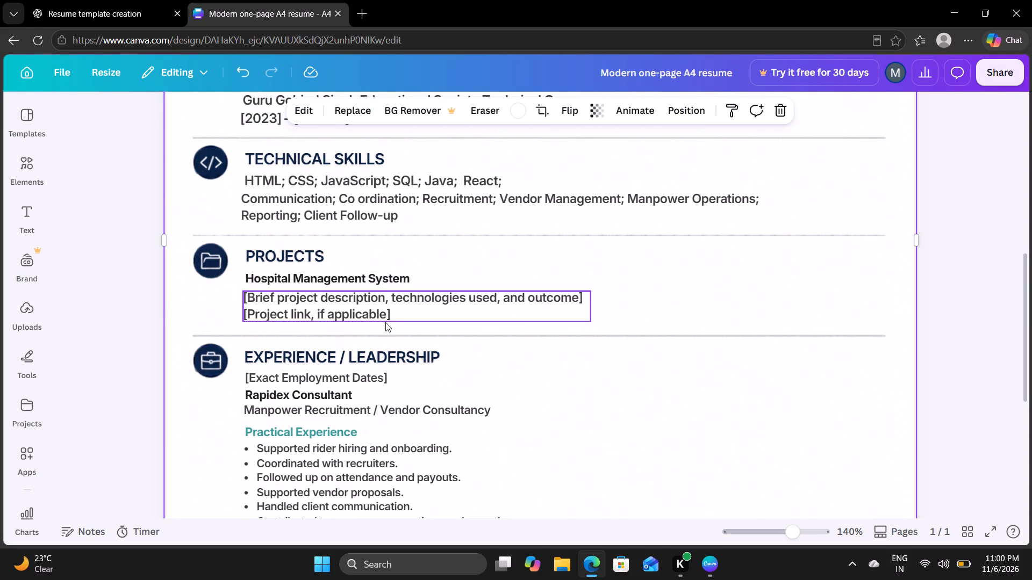
key("ctrl+v")
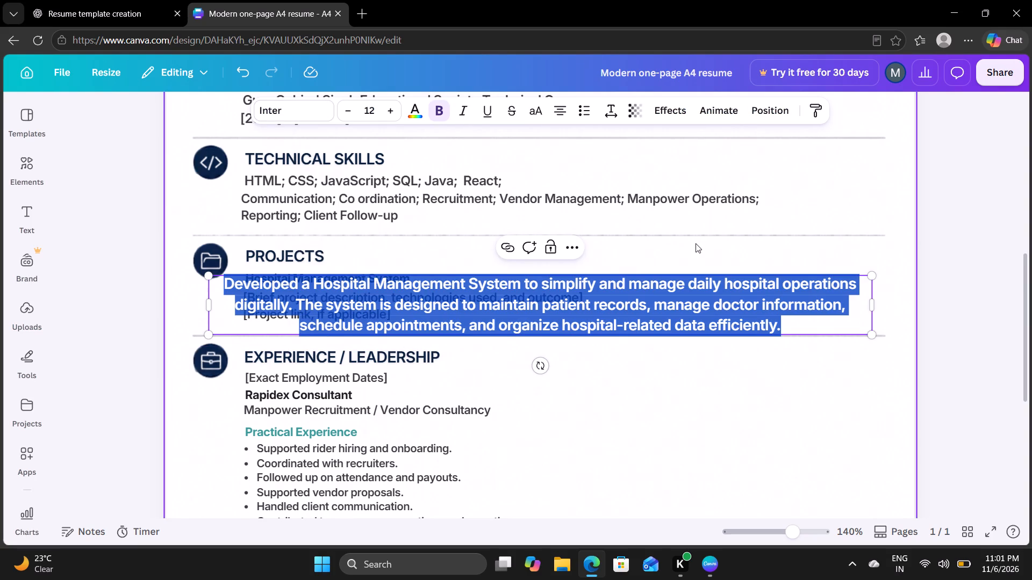
Move the pasted project description down off the Projects text so it starts just below the section's divider line.
left_click(688, 257)
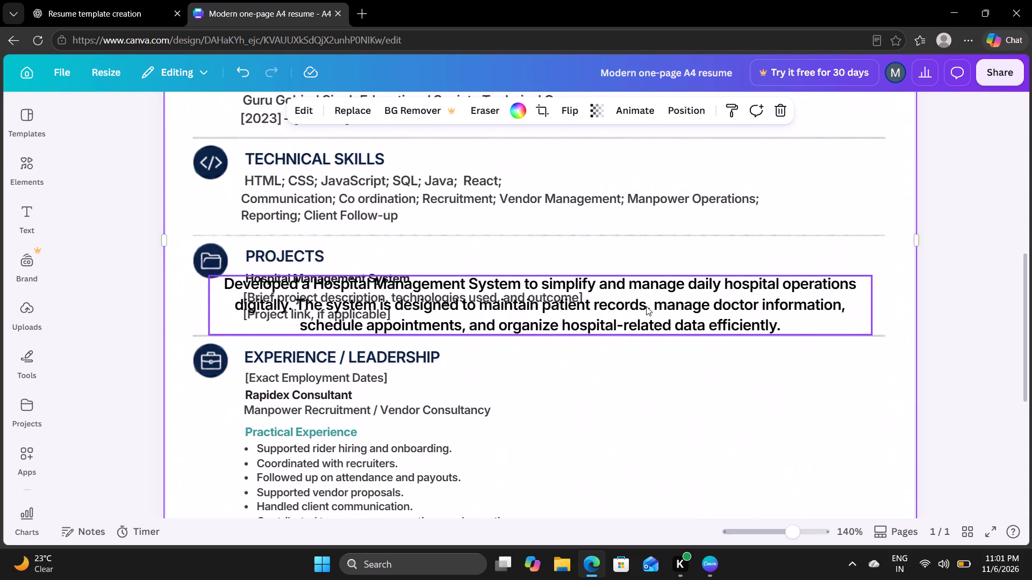
left_click_drag(629, 309, 651, 369)
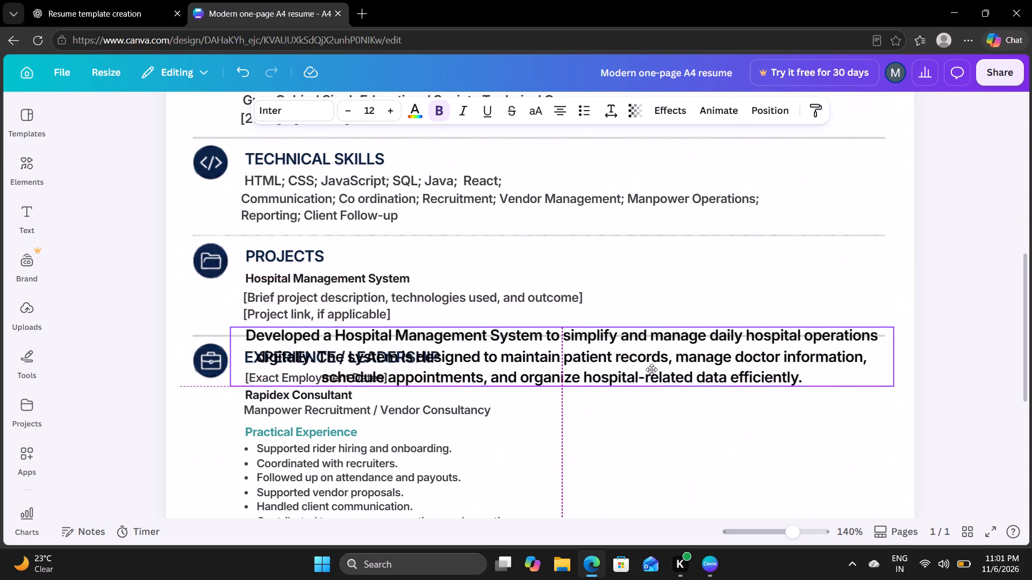
left_click_drag(651, 369, 652, 371)
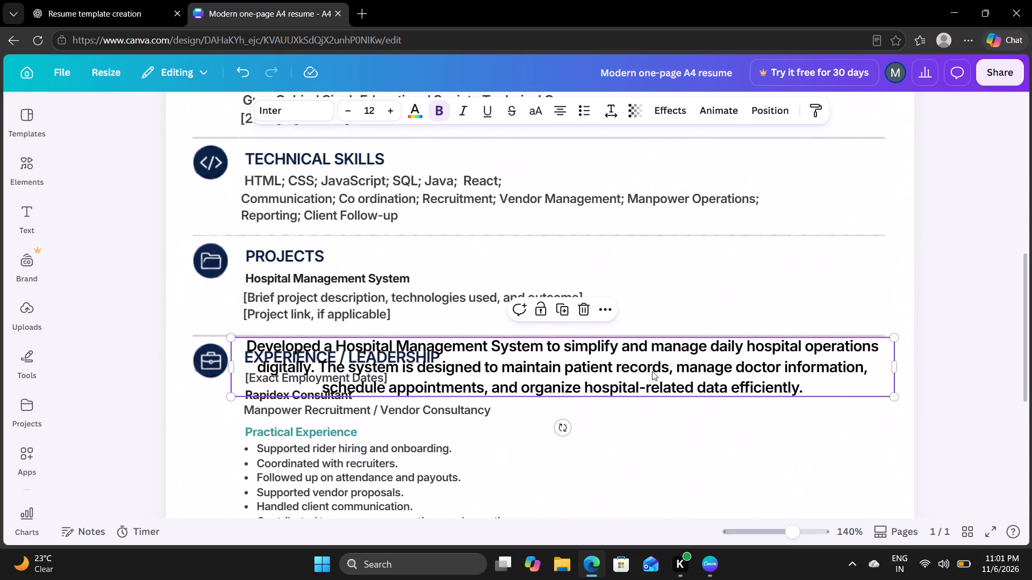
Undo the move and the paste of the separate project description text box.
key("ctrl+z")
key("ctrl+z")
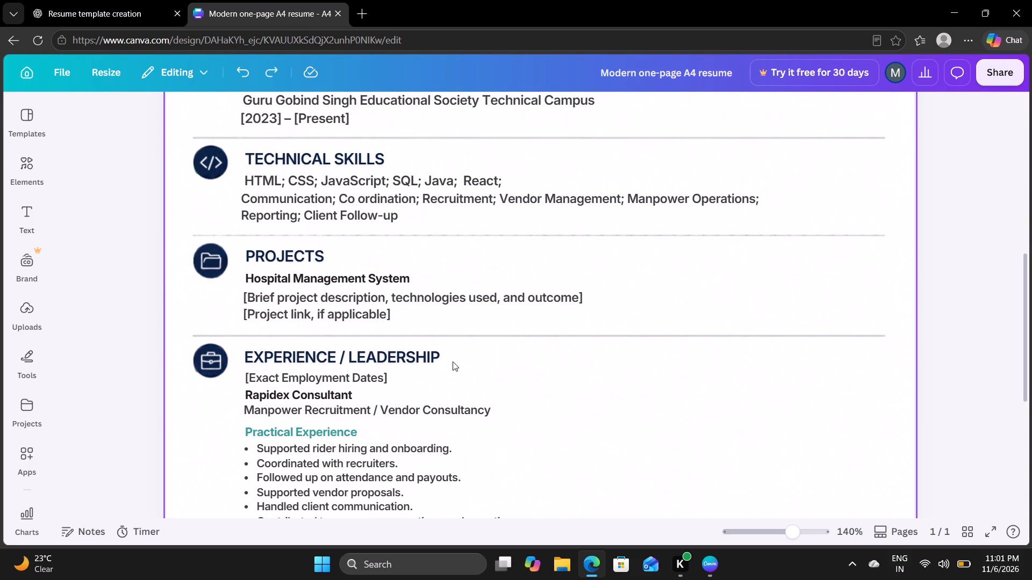
Replace the placeholder description and project link lines under Hospital Management System with the copied project description paragraph.
triple_click(395, 309)
left_click(395, 309)
left_click(395, 309)
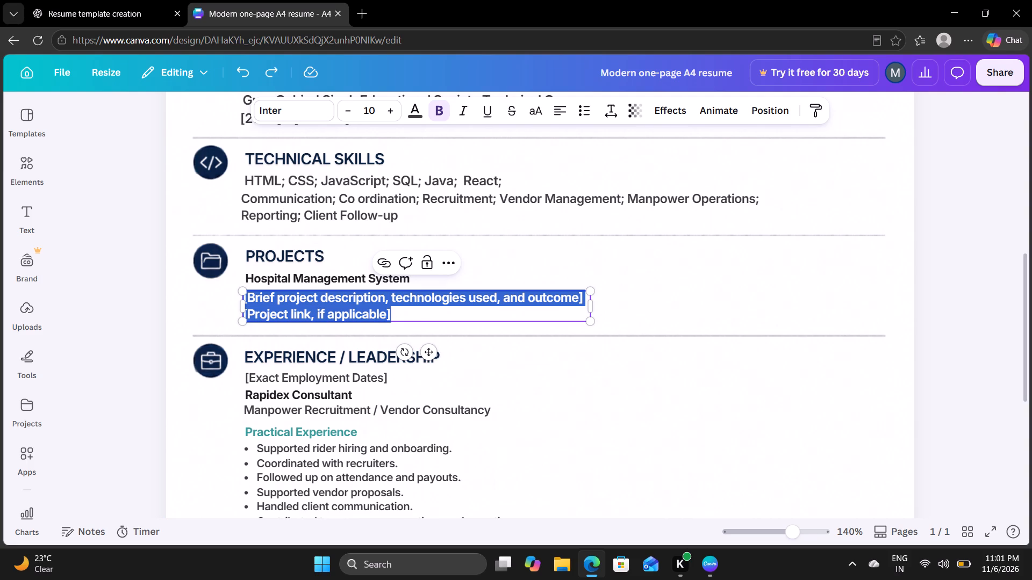
key("ctrl+a")
key("ctrl+v")
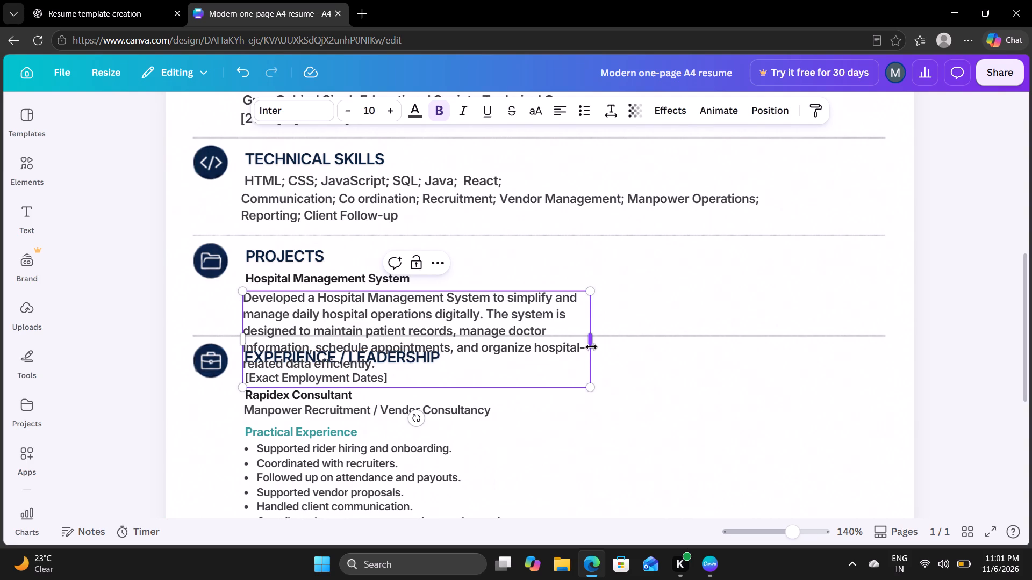
Widen the project description's text box to just past the end of the divider lines so the paragraph wraps onto three lines.
left_click_drag(590, 343, 614, 342)
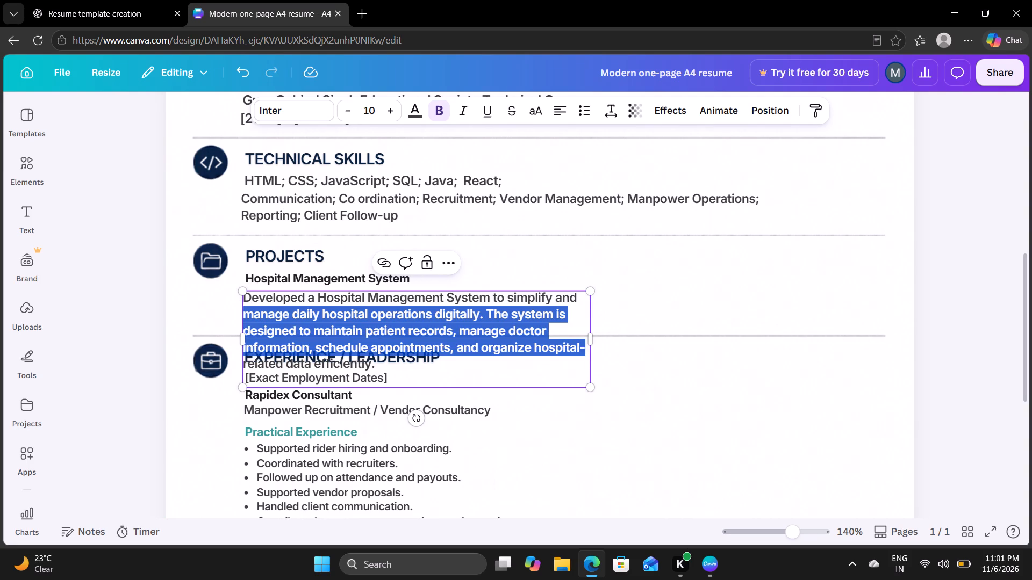
left_click(635, 364)
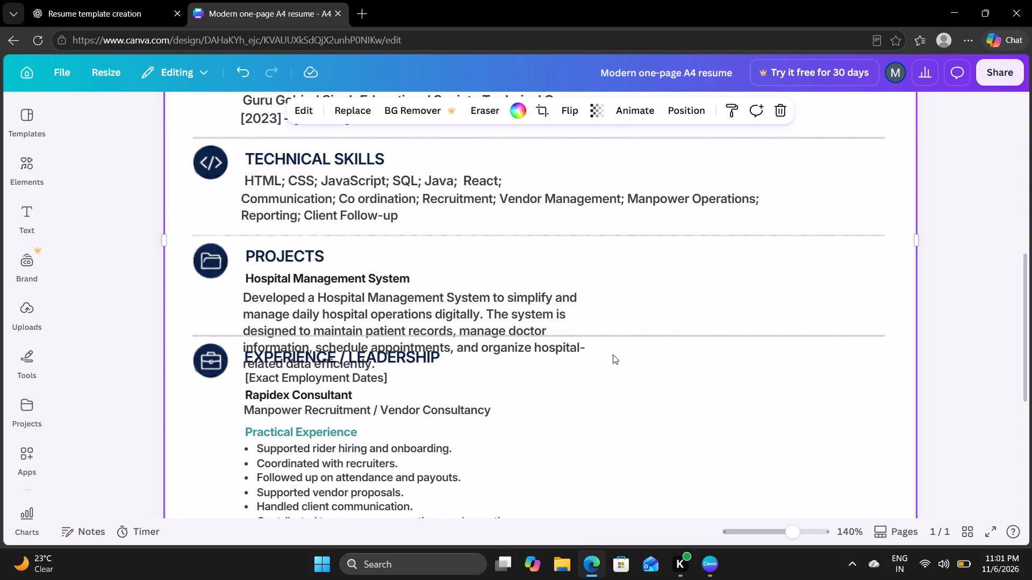
left_click_drag(527, 290, 584, 338)
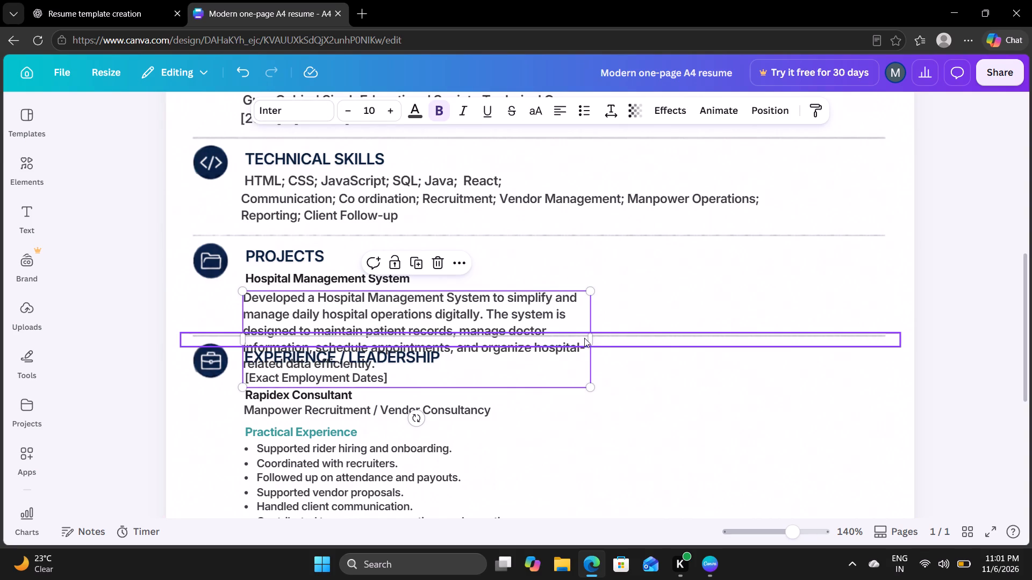
left_click_drag(584, 338, 590, 334)
left_click_drag(590, 334, 700, 331)
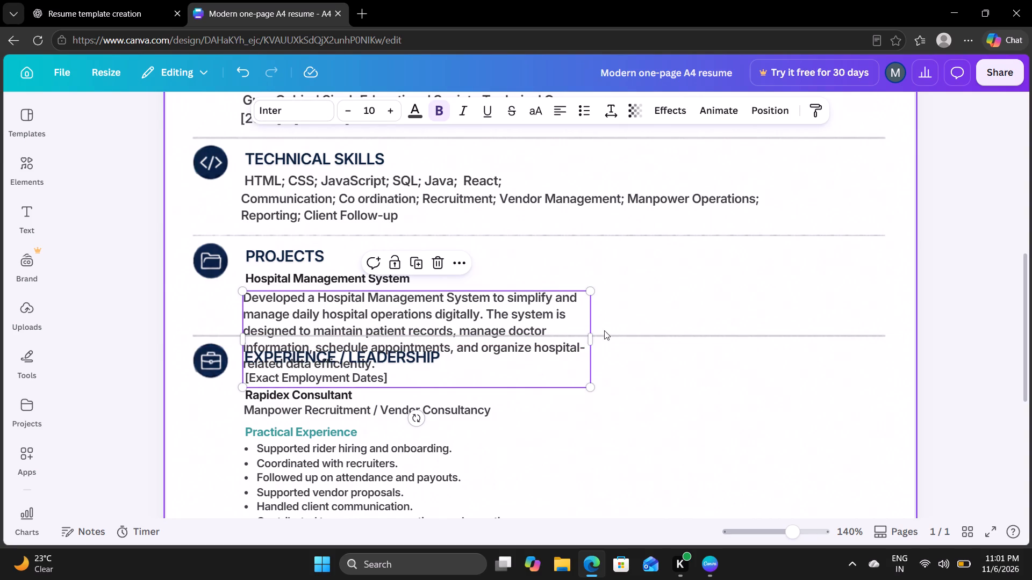
left_click_drag(593, 336, 686, 328)
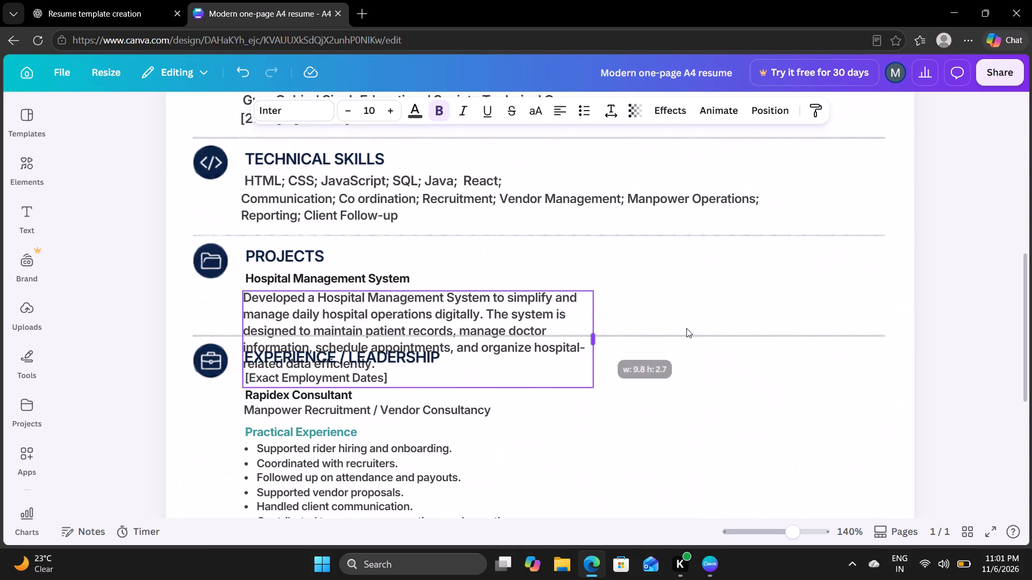
left_click_drag(686, 328, 839, 311)
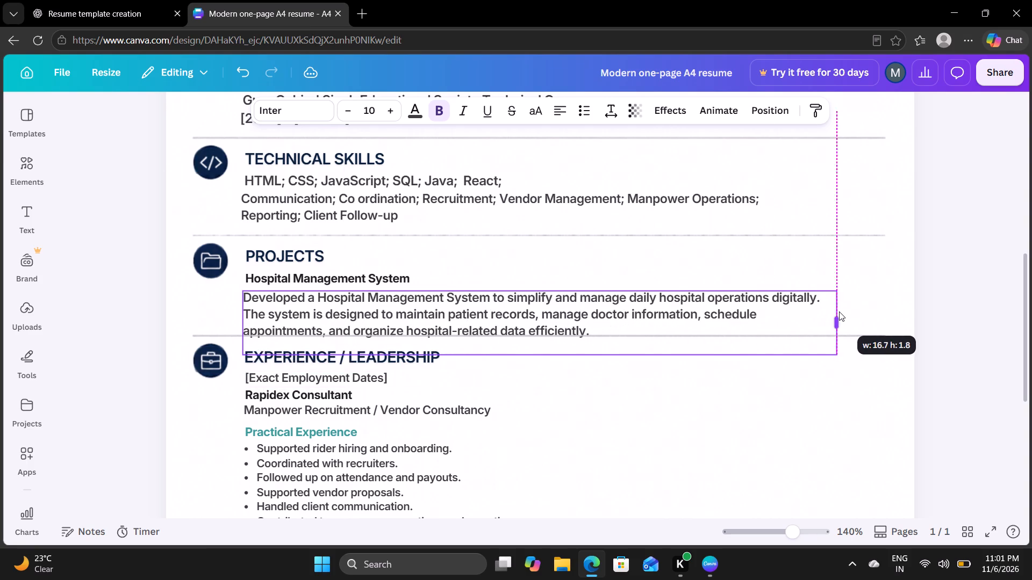
left_click_drag(839, 311, 887, 308)
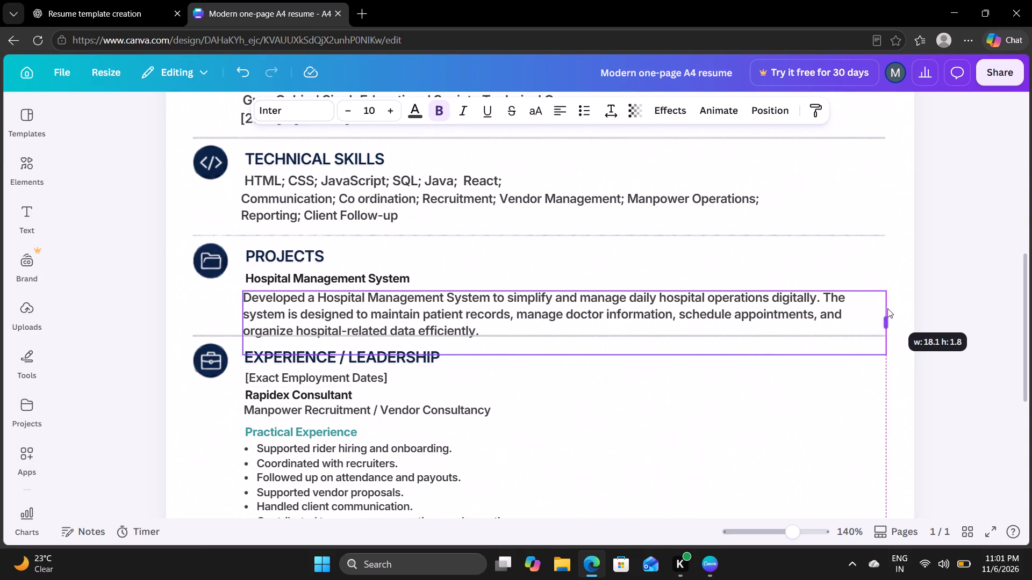
left_click_drag(887, 308, 903, 311)
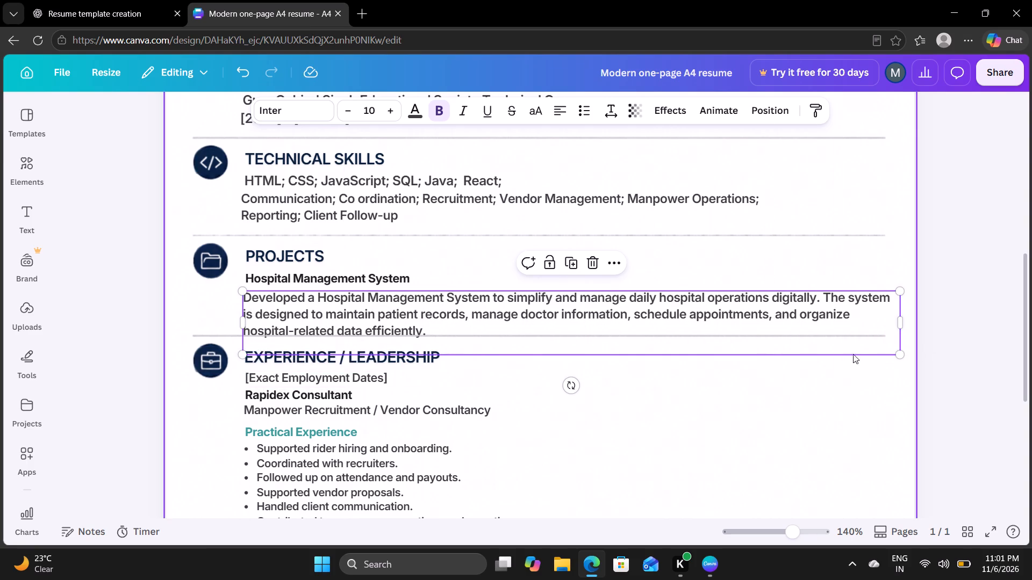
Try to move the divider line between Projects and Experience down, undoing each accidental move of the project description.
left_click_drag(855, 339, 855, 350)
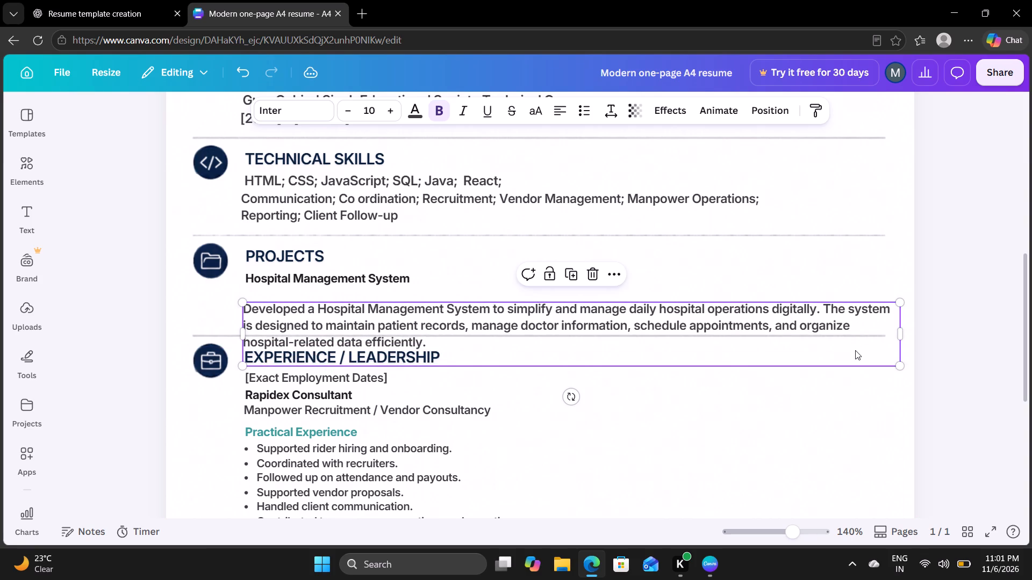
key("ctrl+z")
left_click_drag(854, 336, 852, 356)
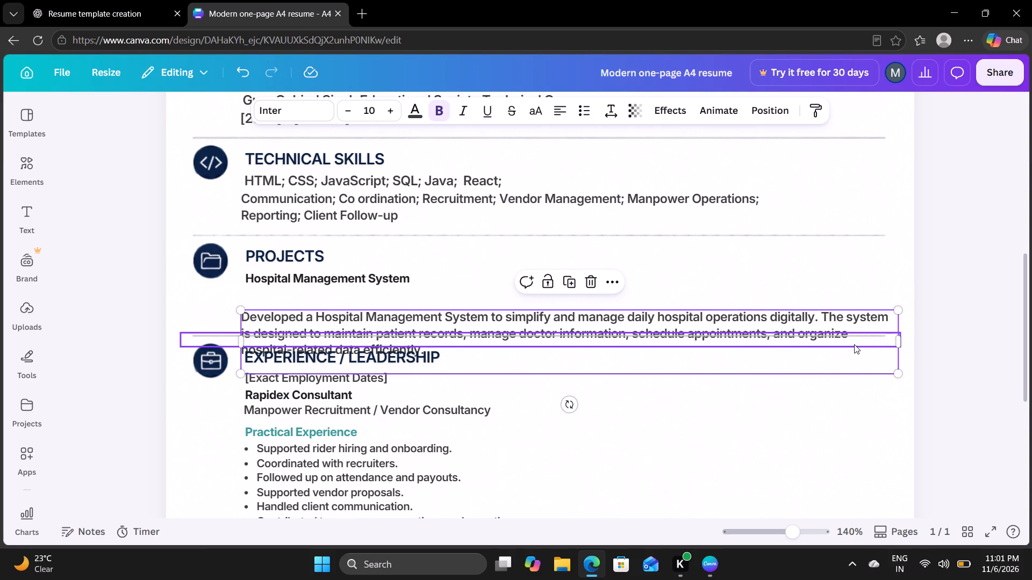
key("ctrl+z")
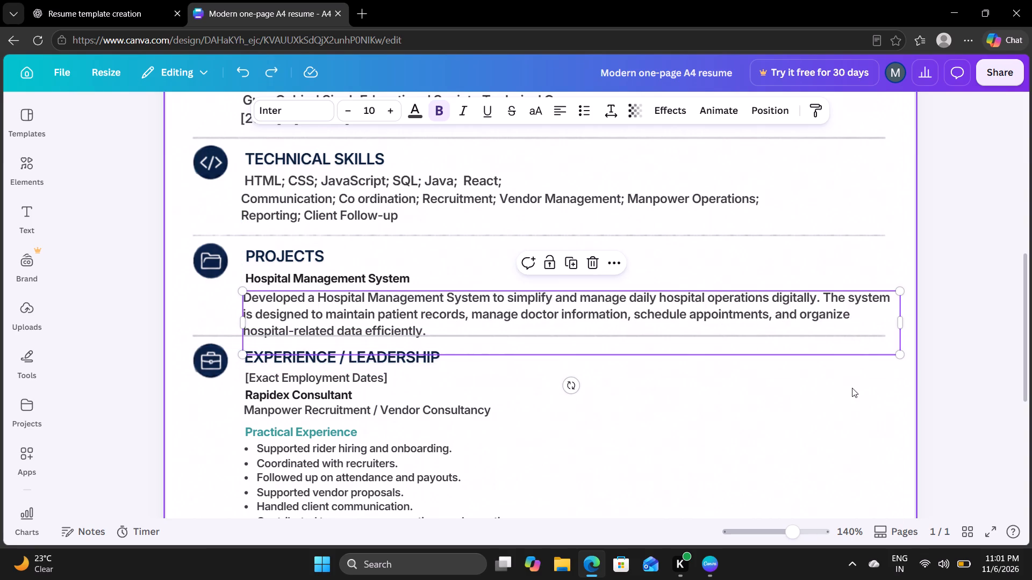
Move the divider line between Projects and Experience / Leadership down slightly so it sits clear below the project description.
left_click(852, 388)
left_click_drag(862, 339, 863, 345)
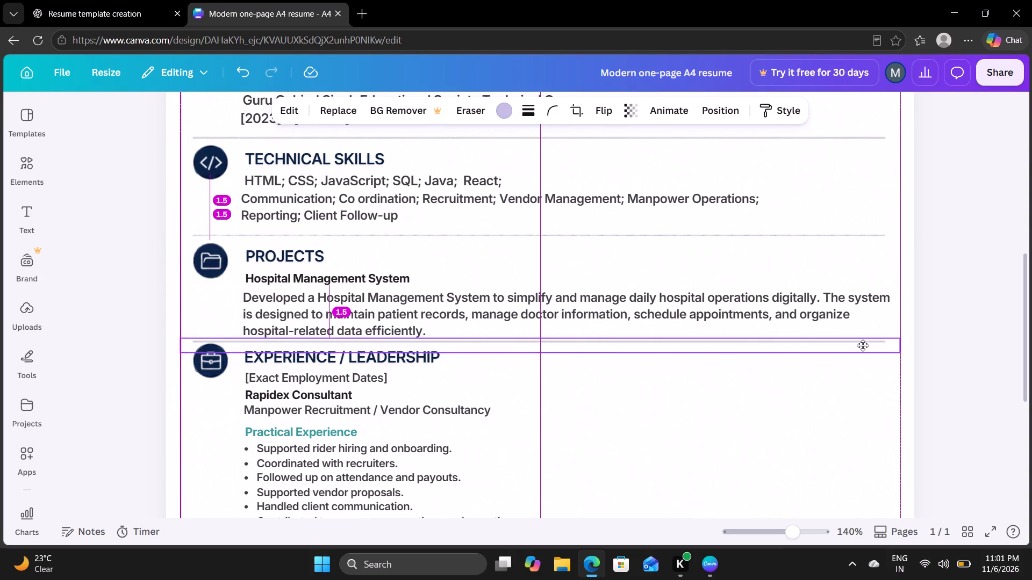
left_click_drag(863, 345, 863, 346)
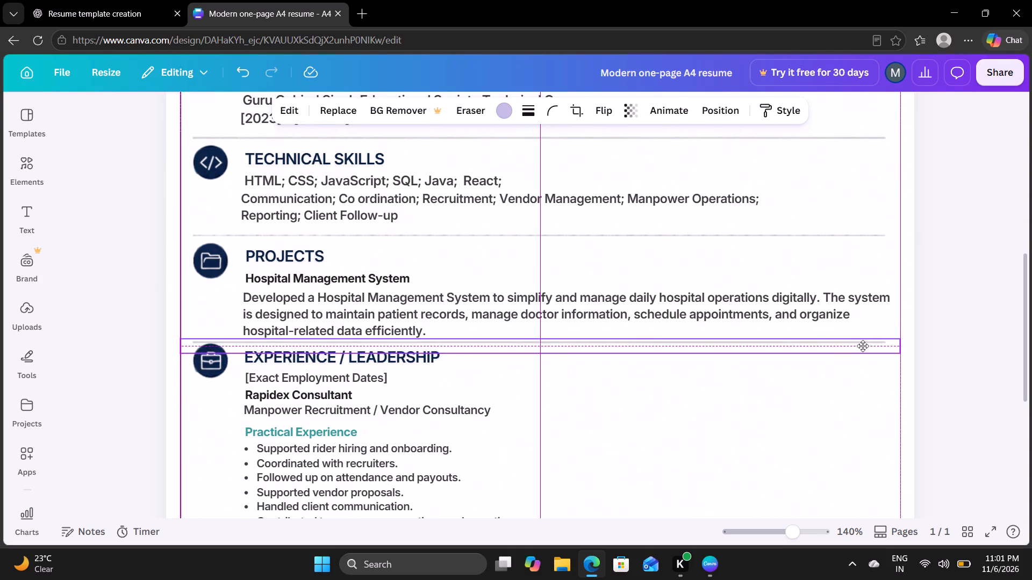
left_click_drag(863, 346, 863, 346)
left_click(856, 396)
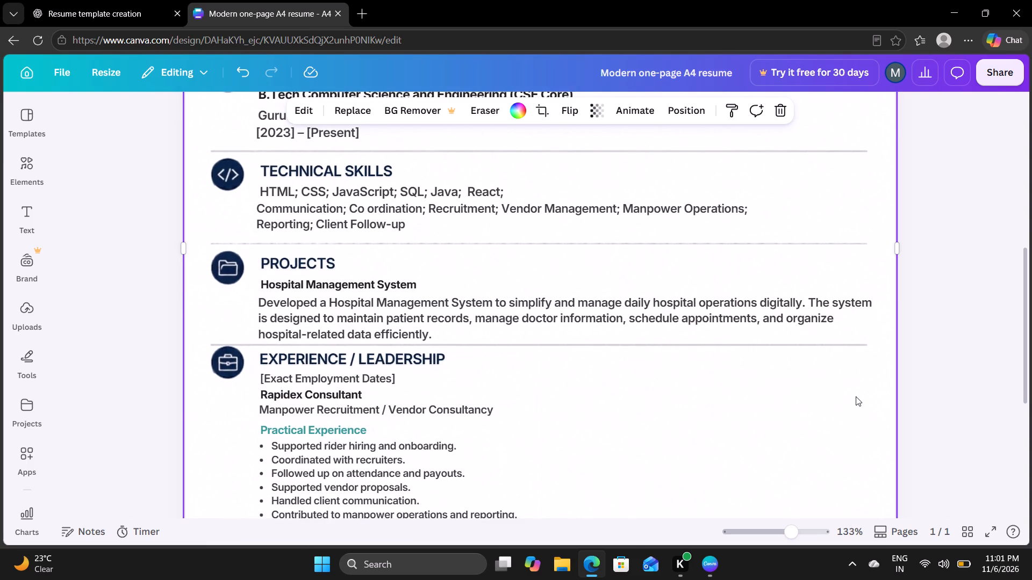
Shorten the "EXPERIENCE / LEADERSHIP" section heading to "EXPERIENCE".
double_click(412, 363)
left_click(440, 363)
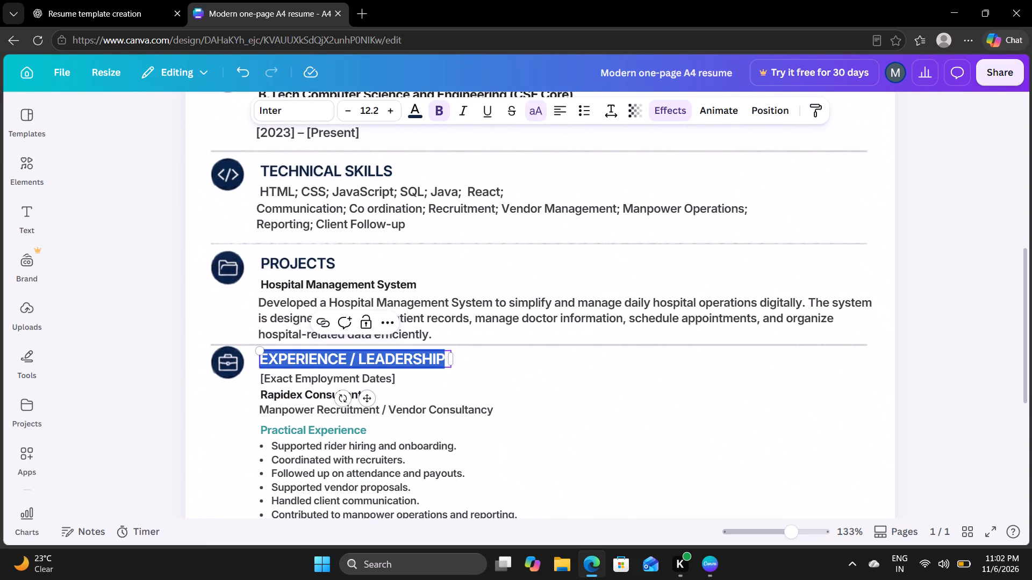
left_click(440, 363)
key("Right")
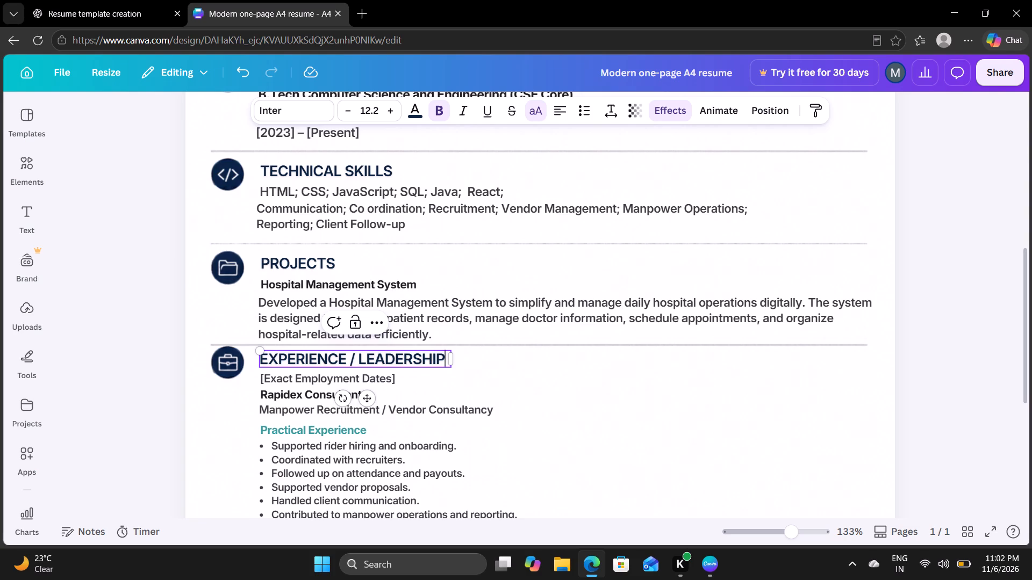
key("BackSpace")
key("BackSpace")
key("BackSpace")
key("BackSpace")
key("BackSpace")
key("BackSpace")
key("BackSpace")
key("BackSpace")
key("BackSpace")
key("BackSpace")
key("BackSpace")
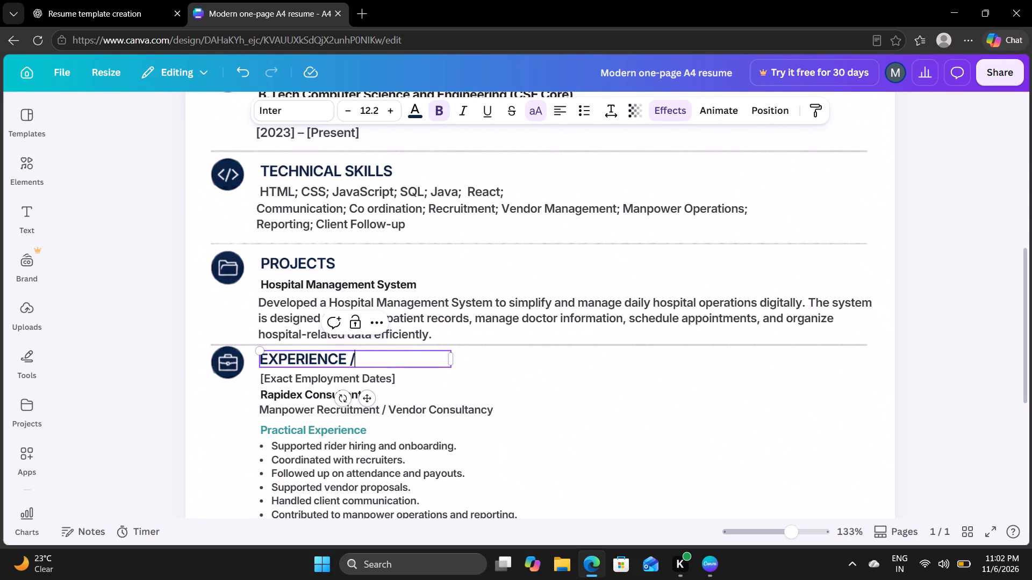
key("BackSpace")
key("BackSpace")
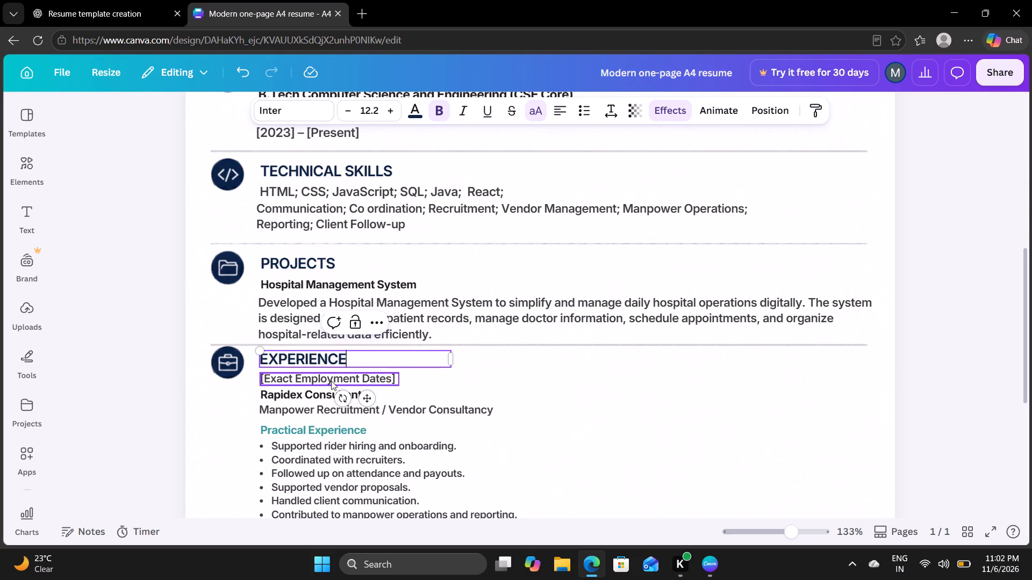
Replace the "[Exact Employment Dates]" placeholder under the Experience heading with "2024-2026".
double_click(331, 381)
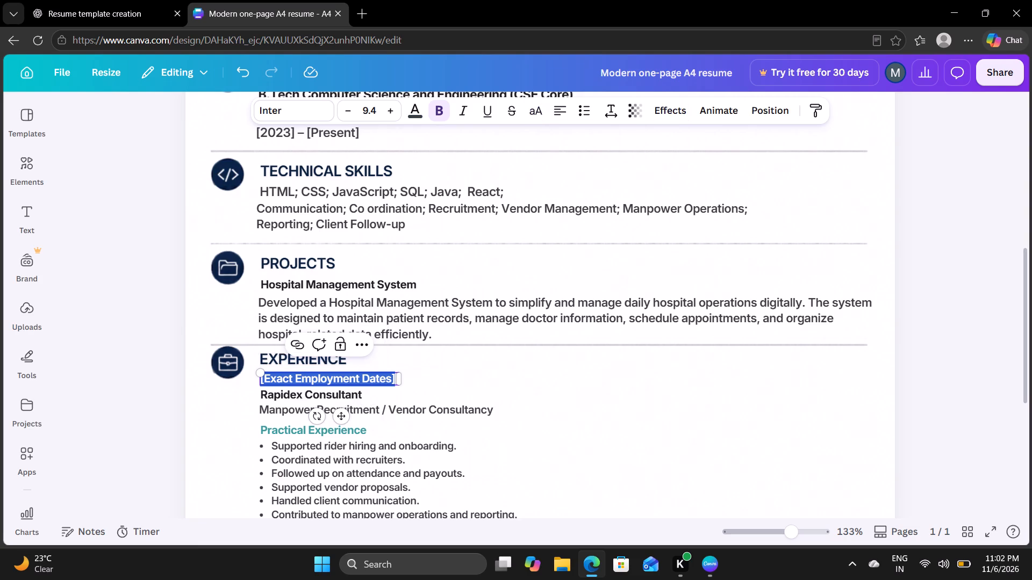
key("BackSpace")
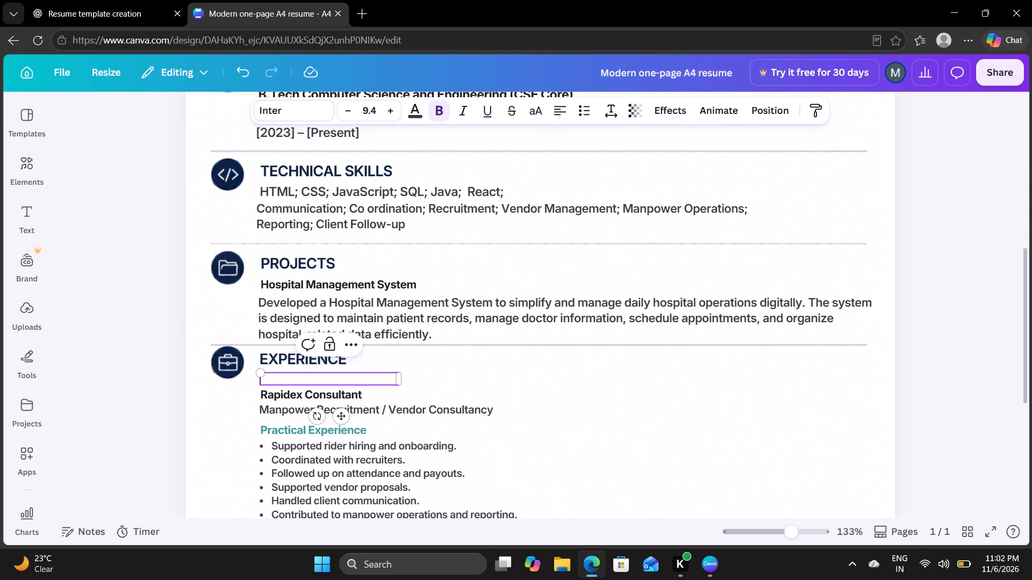
type("202")
key("4")
key("minus")
type("2026")
Look through the rest of the resume, from the Experience entries down to Certifications and Additional Information, for remaining placeholders.
scroll(331, 381, "down", 1)
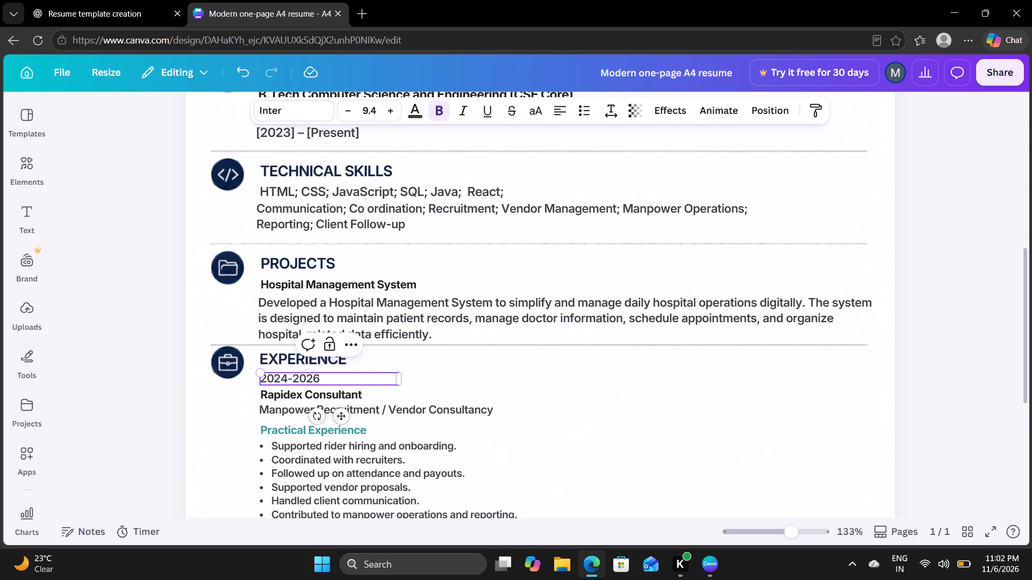
scroll(331, 381, "down", 1)
scroll(396, 393, "down", 1)
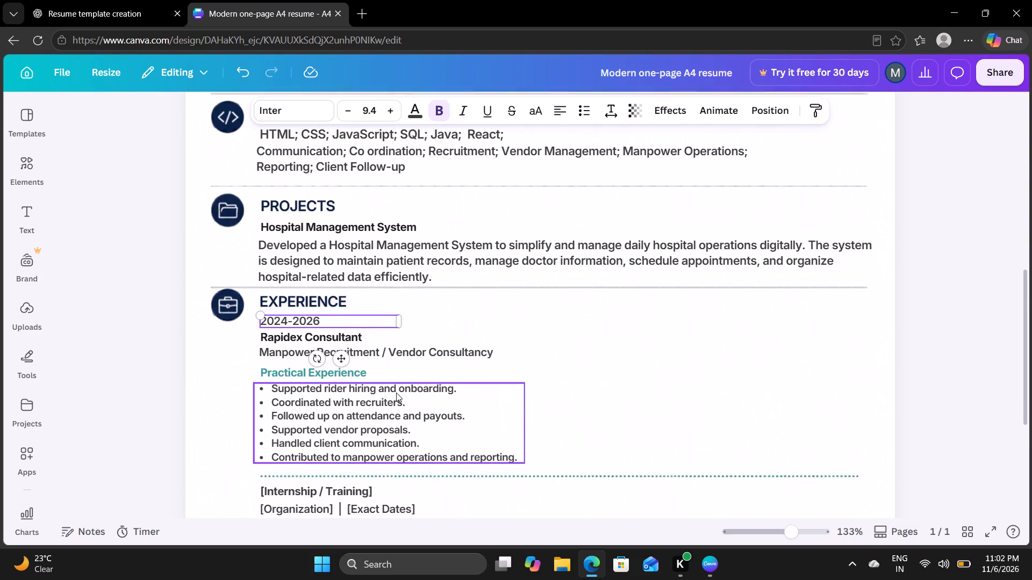
scroll(396, 393, "down", 1)
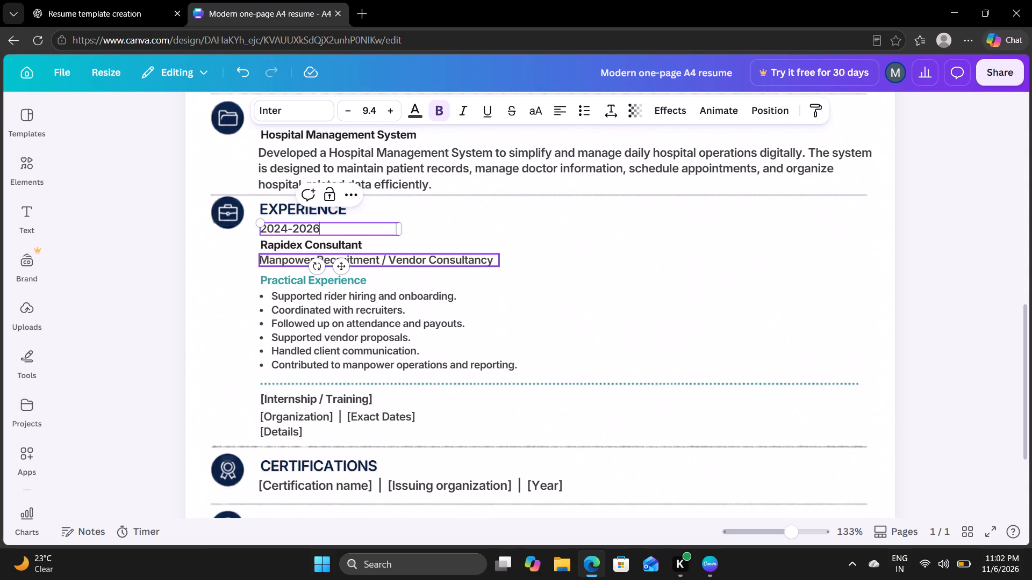
scroll(332, 418, "down", 1)
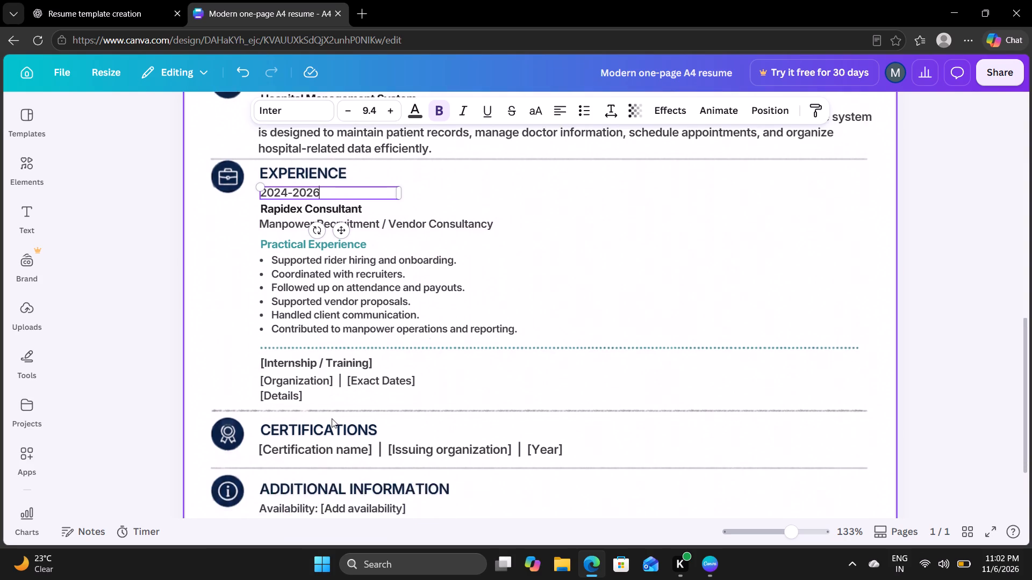
scroll(332, 418, "down", 2)
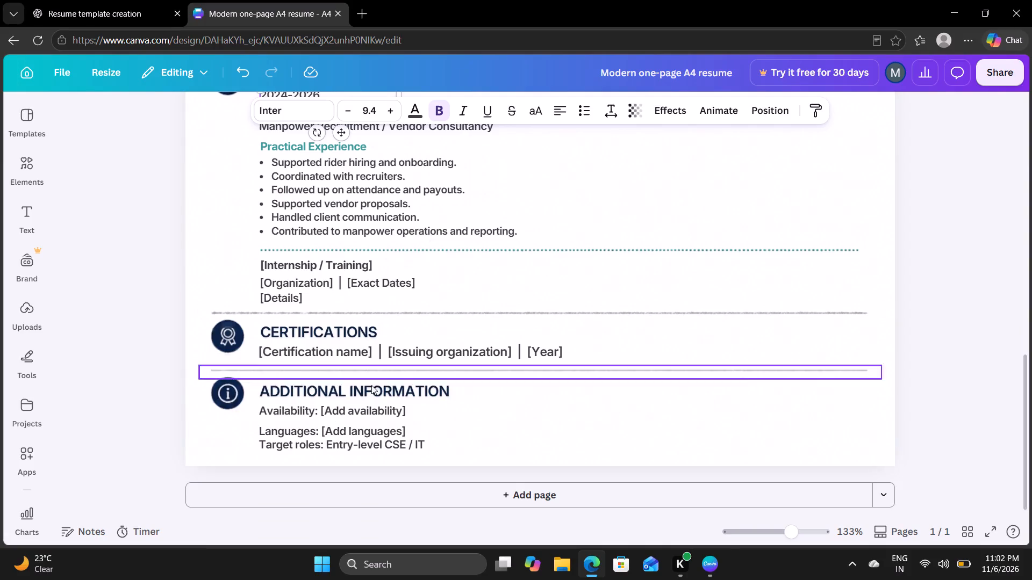
Close the browser window containing the resume design and the ChatGPT conversation.
left_click(1031, 0)
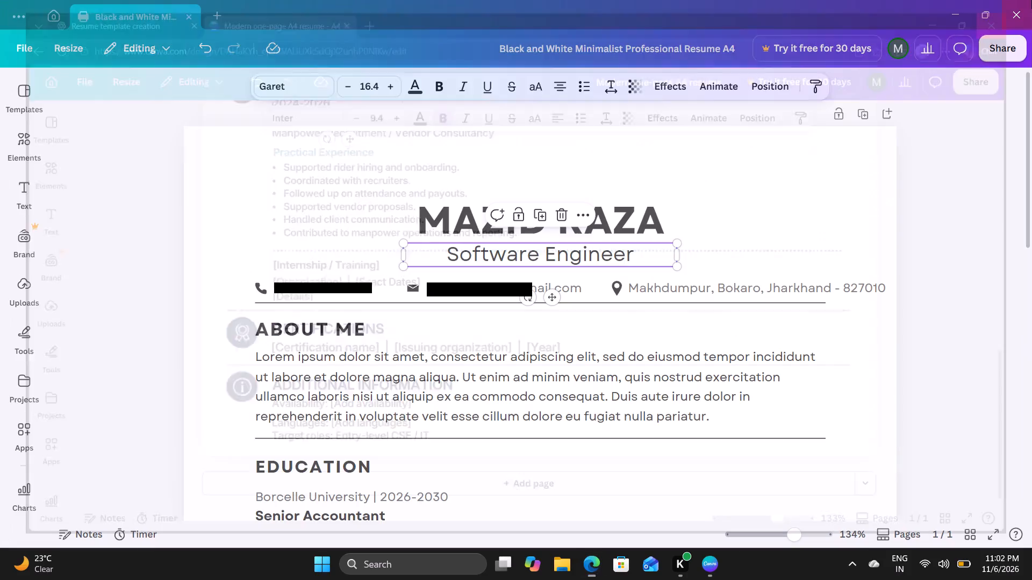